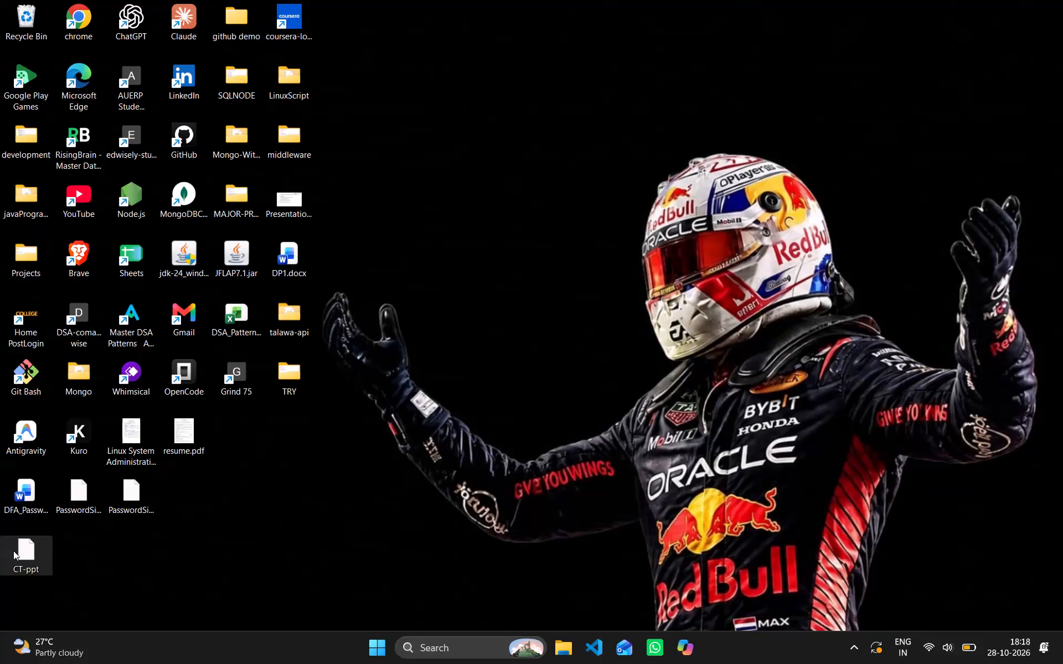
Delete the CT-ppt file from the desktop.
key("Delete")
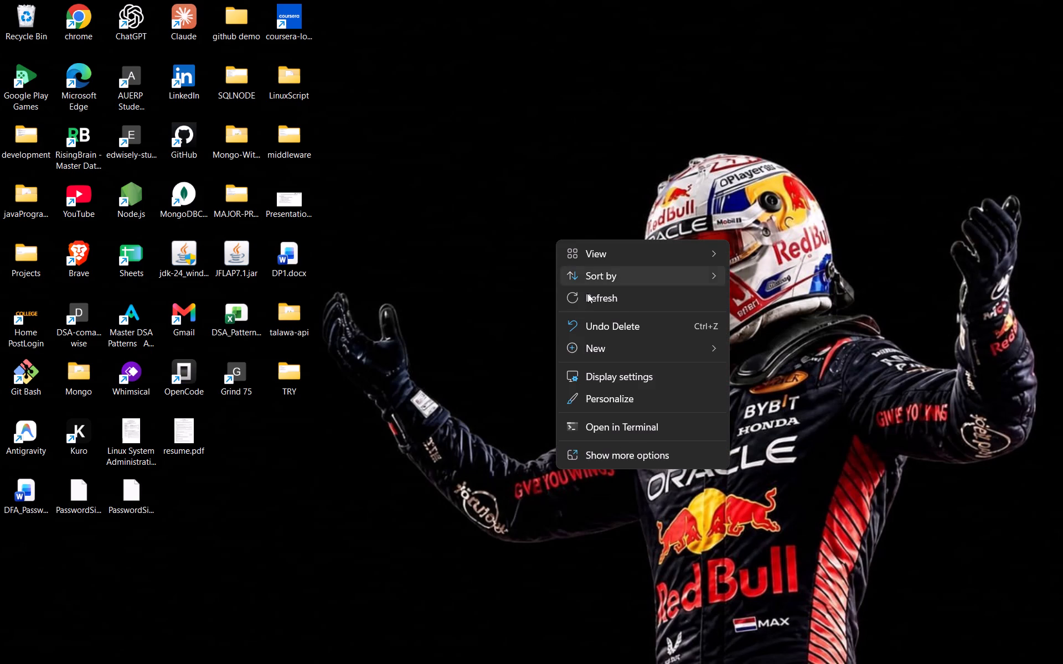
left_click(586, 293)
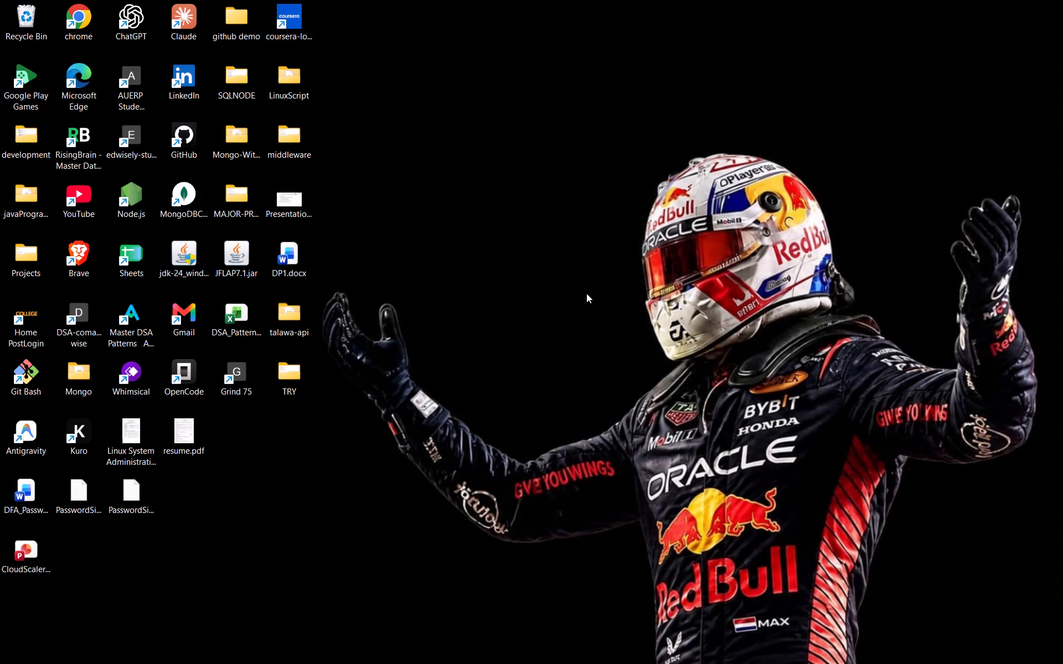
double_click(38, 552)
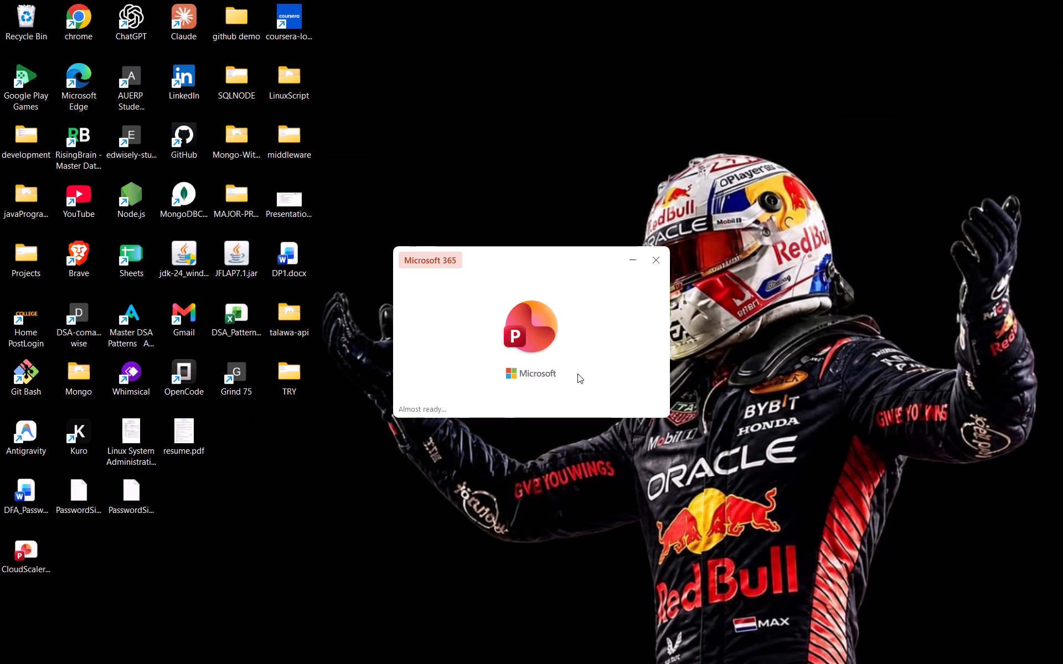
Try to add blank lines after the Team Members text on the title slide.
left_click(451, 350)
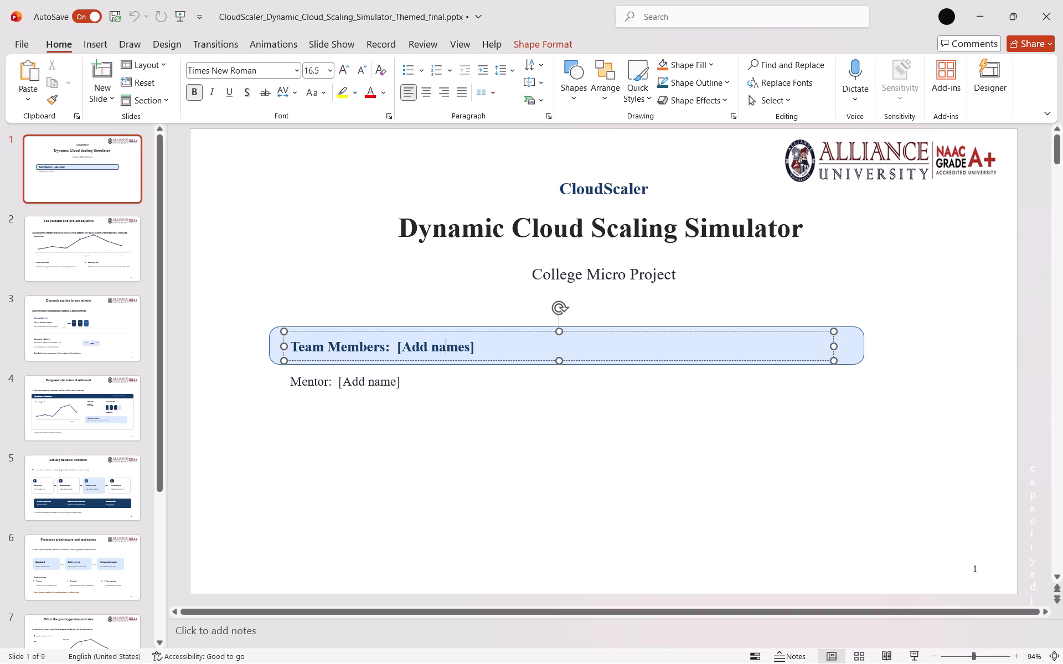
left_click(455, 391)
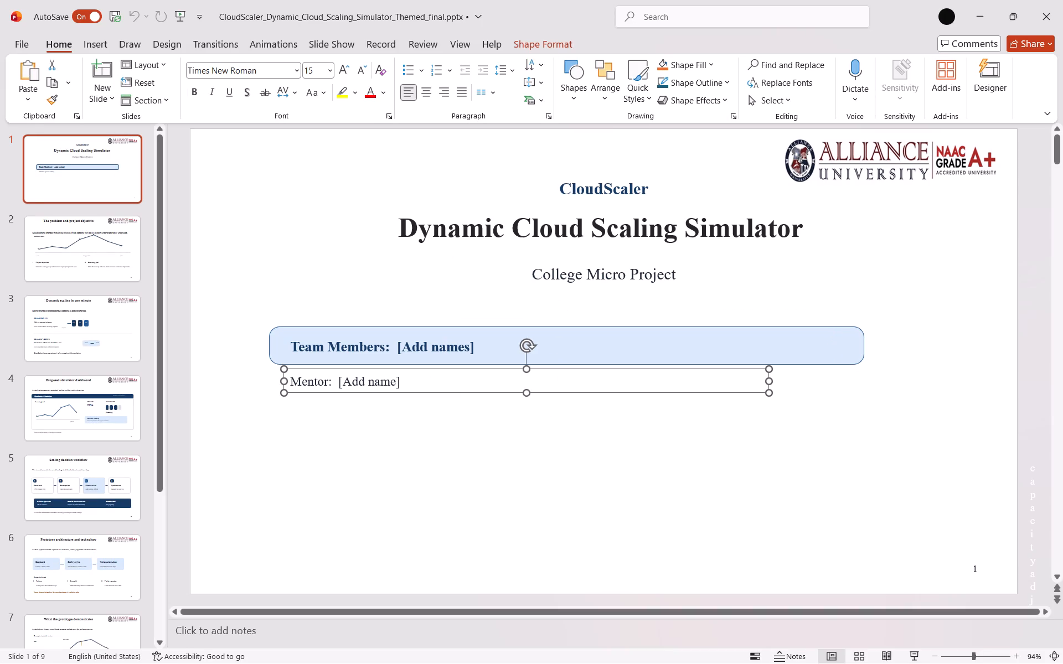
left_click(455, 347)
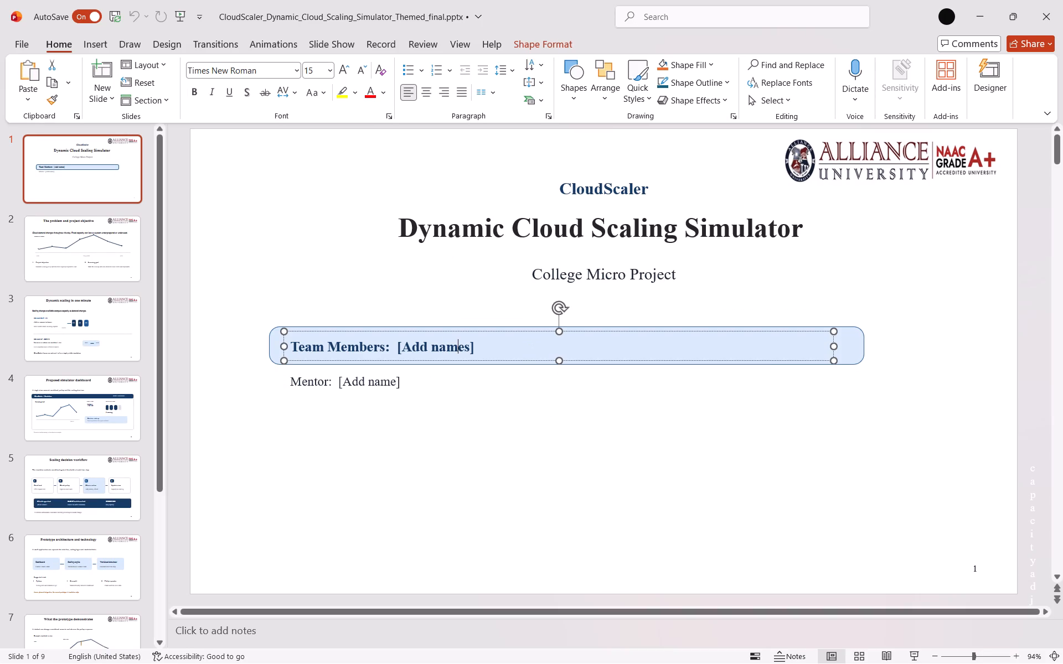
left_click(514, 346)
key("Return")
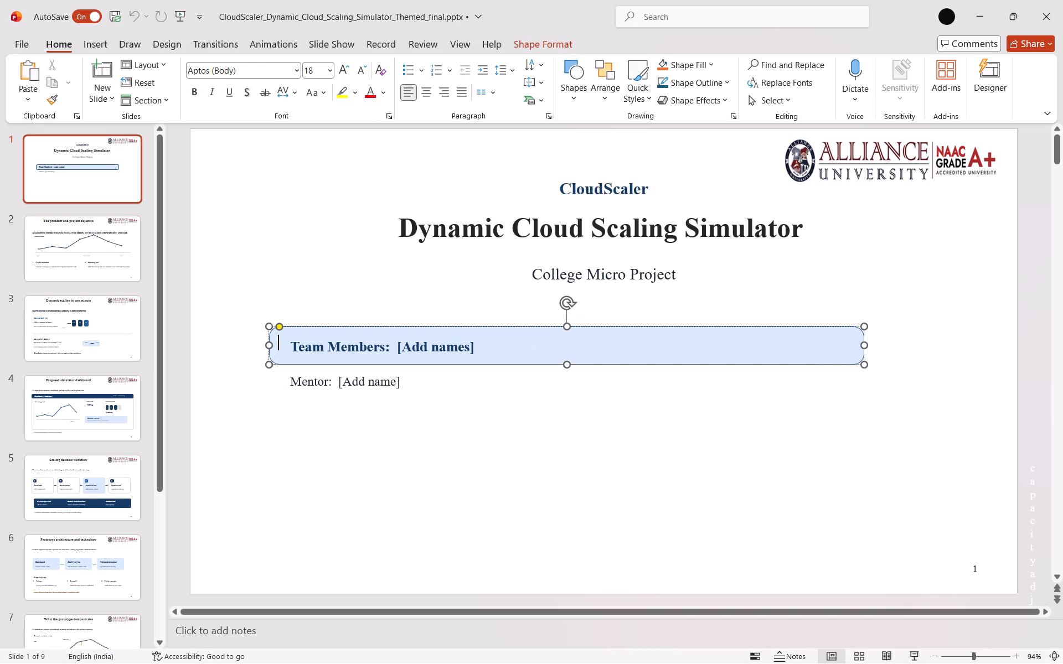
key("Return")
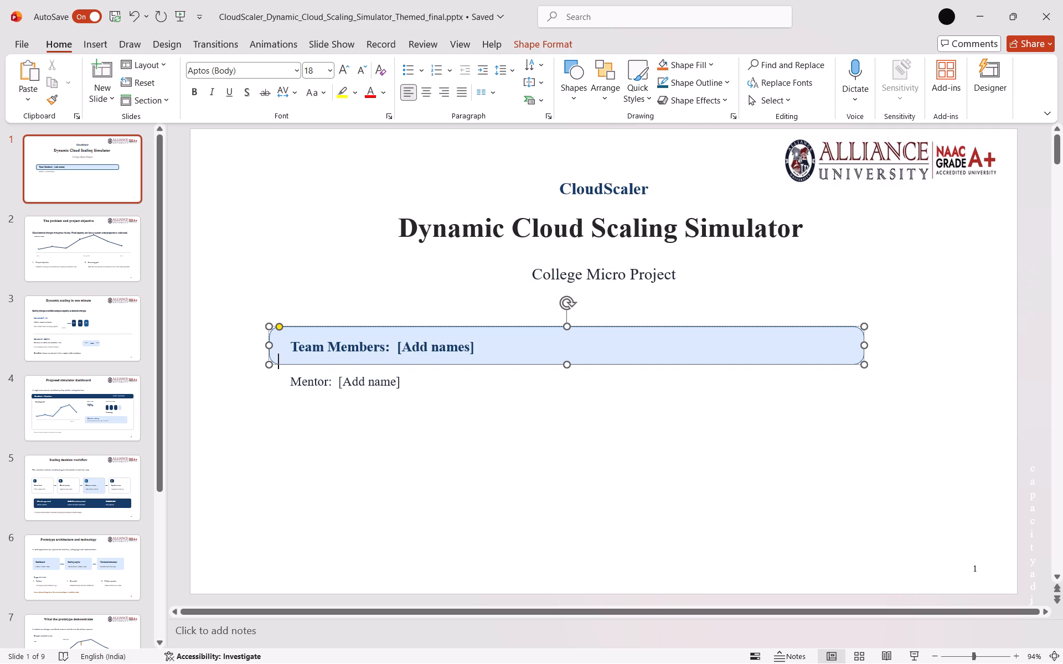
Move the light-blue rounded rectangle away from the Team Members text on the title slide and delete it.
left_click(482, 347)
left_click_drag(484, 346, 487, 428)
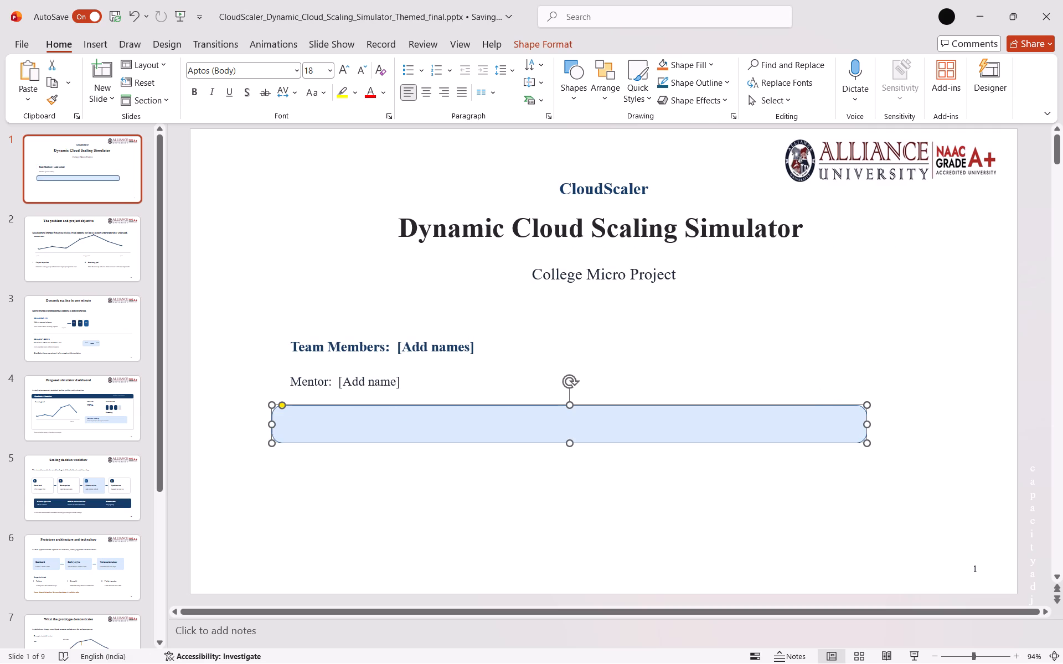
left_click(446, 366)
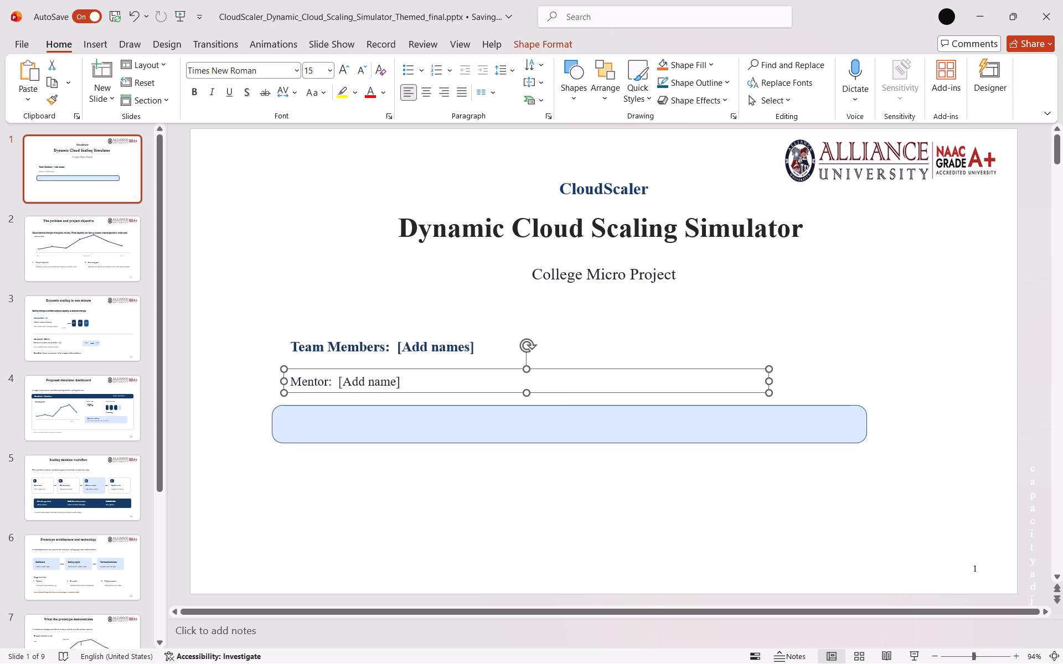
left_click(407, 416)
key("Delete")
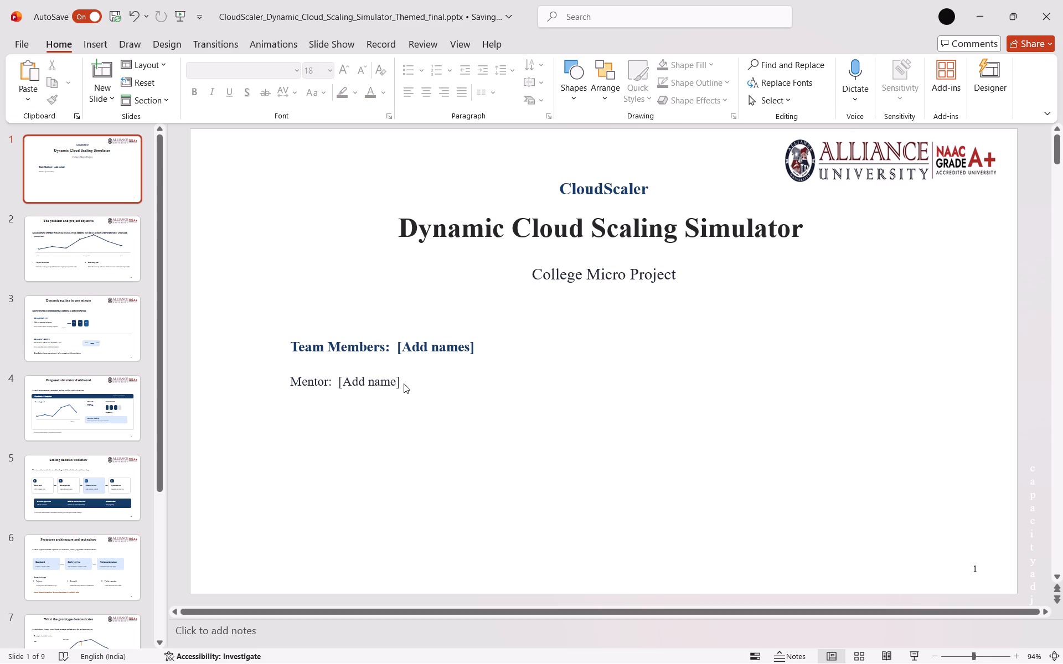
Delete the Mentor text box from the title slide.
left_click(404, 383)
left_click(397, 385)
key("Delete")
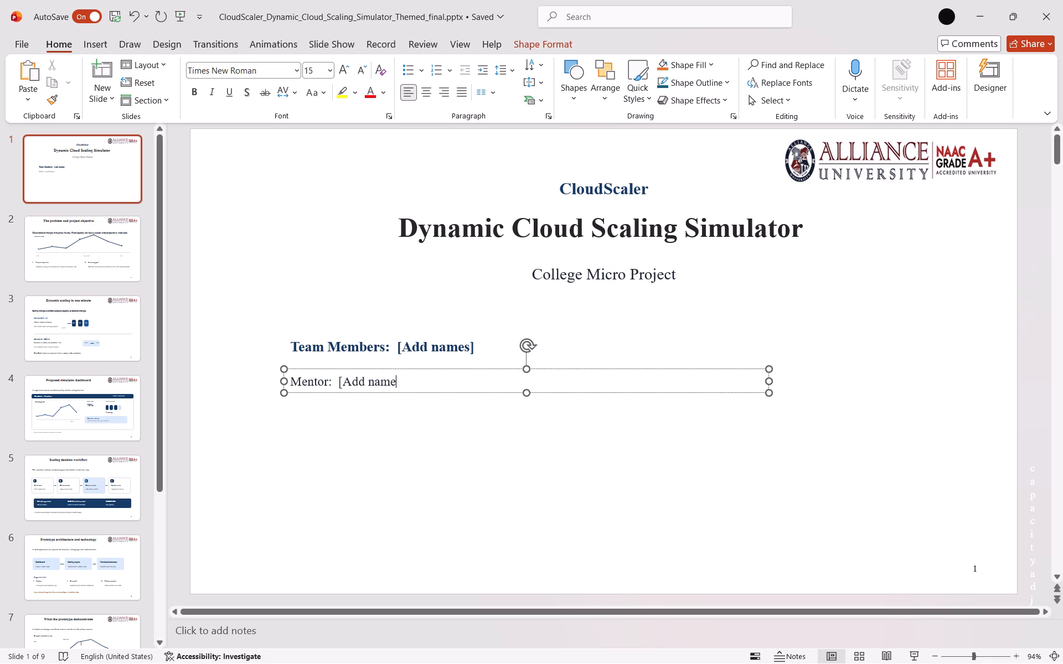
left_click(284, 370)
key("Delete")
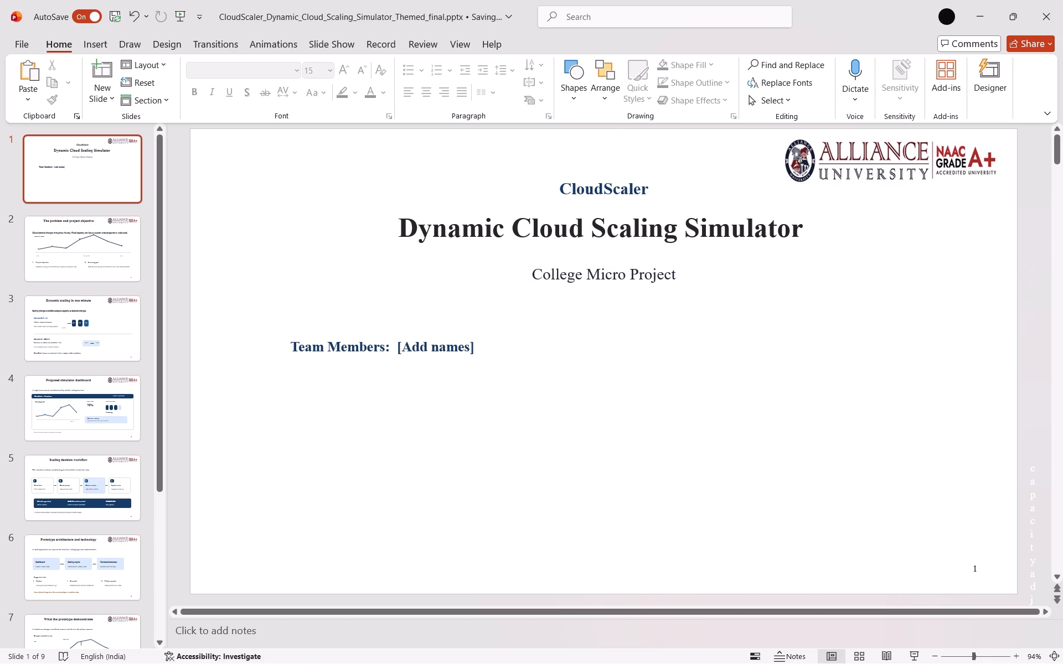
Remove the "[Add names]" placeholder after "Team Members:" on the title slide.
left_click_drag(478, 348, 400, 349)
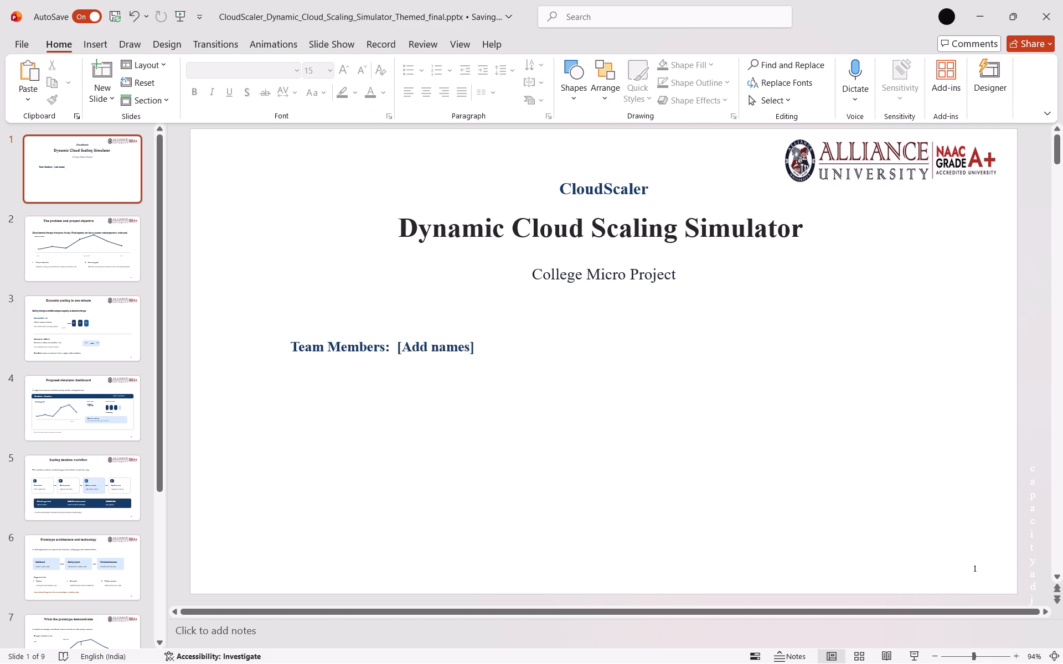
left_click(400, 349)
left_click_drag(395, 349, 458, 346)
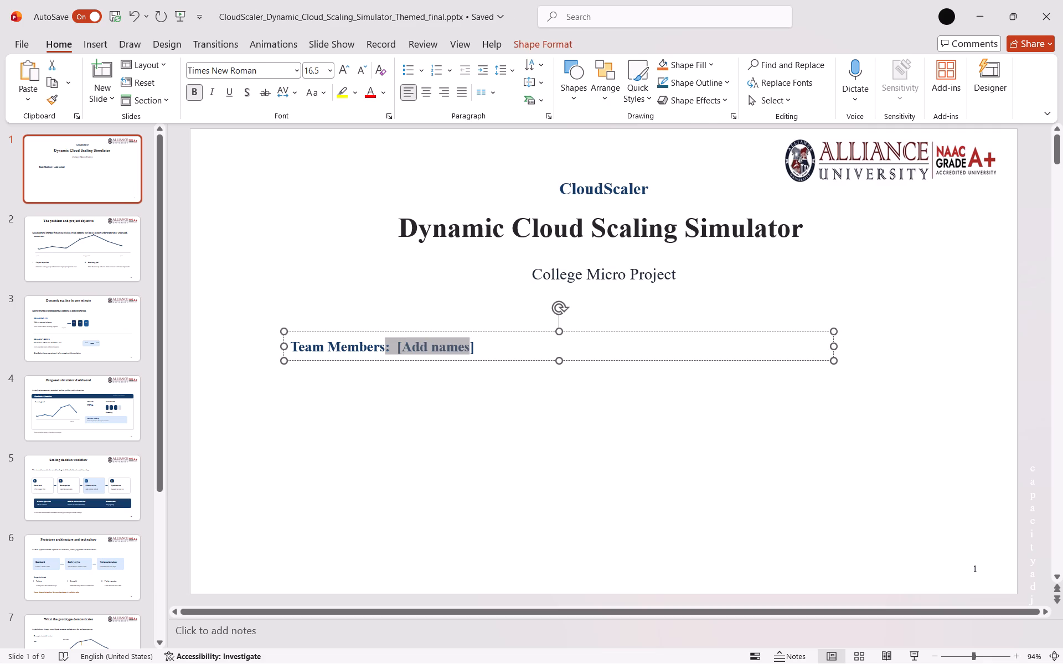
left_click_drag(458, 346, 489, 356)
left_click(489, 356)
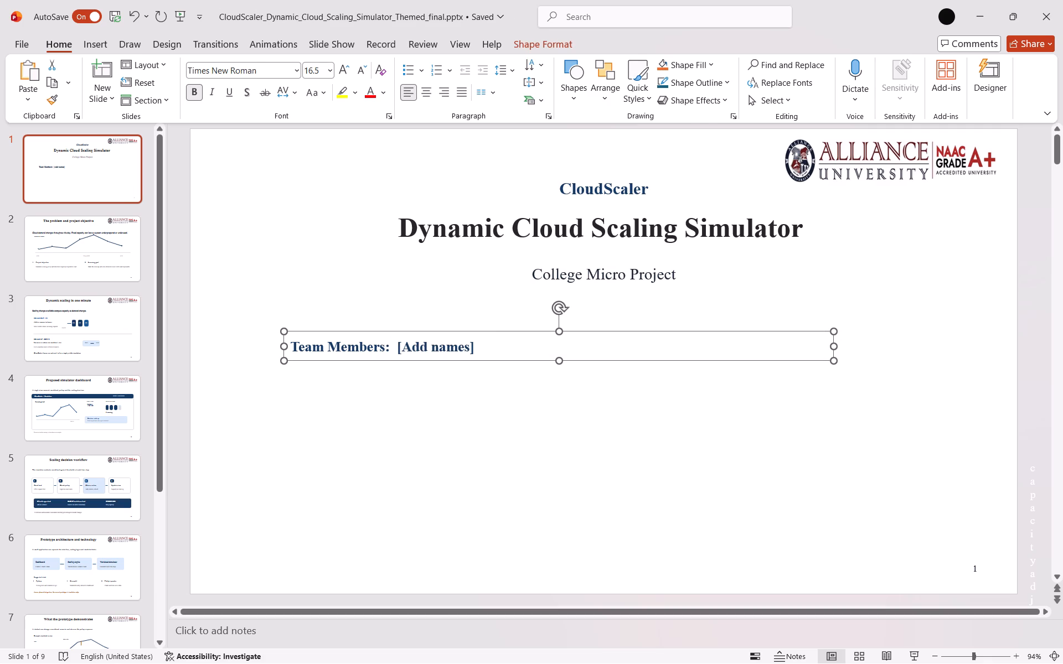
left_click_drag(398, 346, 476, 346)
key("BackSpace")
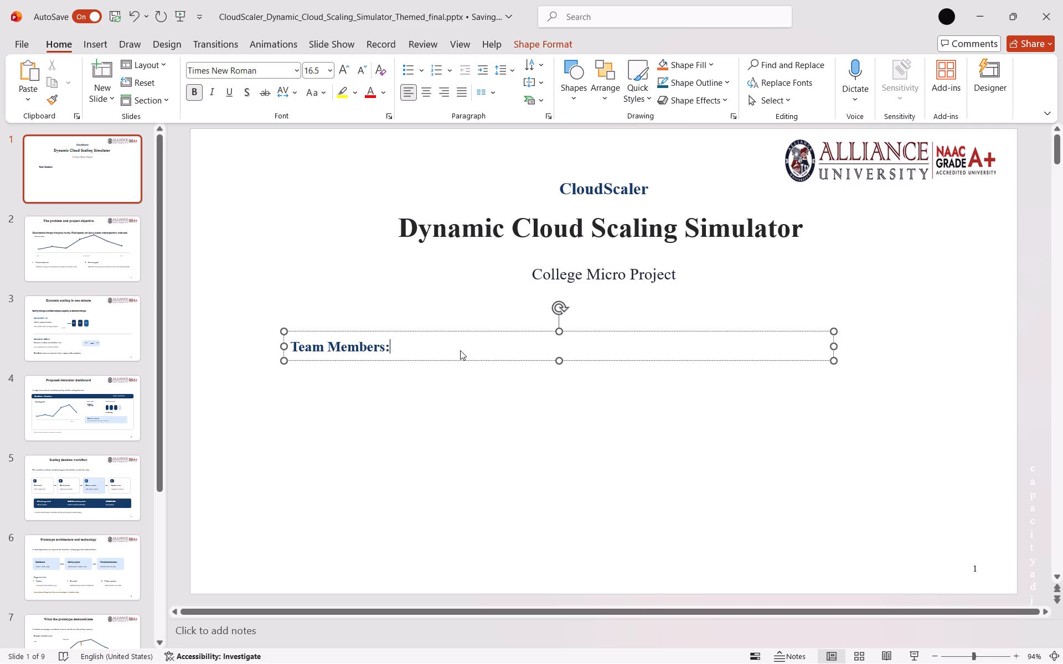
Add a numbered list of the three team members' names, 1 to 3, below "Team Members:" on the title slide.
key("Return")
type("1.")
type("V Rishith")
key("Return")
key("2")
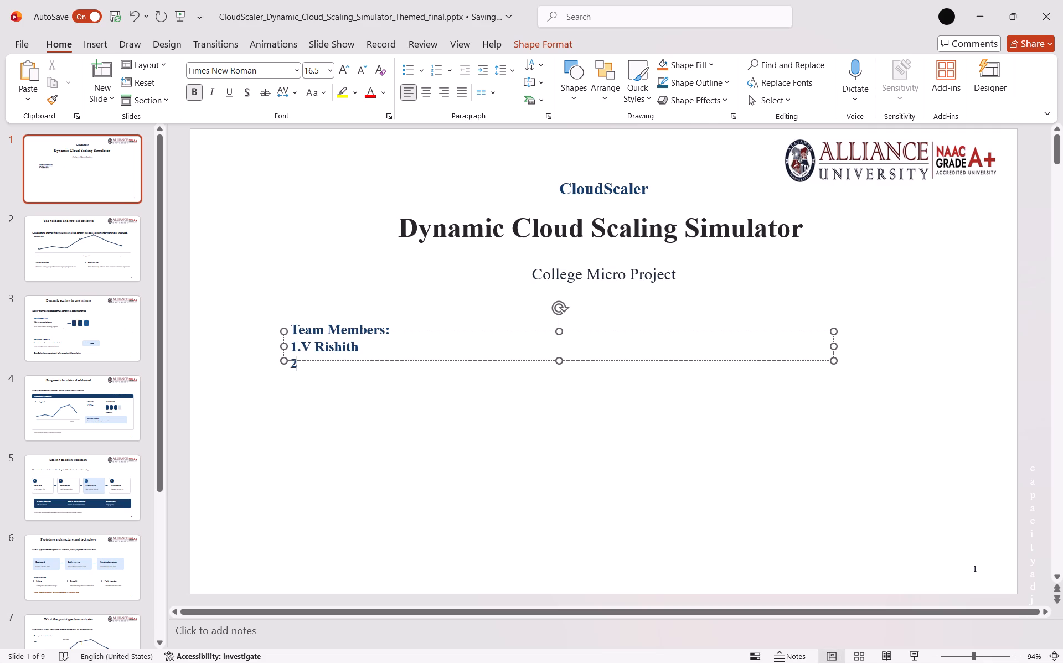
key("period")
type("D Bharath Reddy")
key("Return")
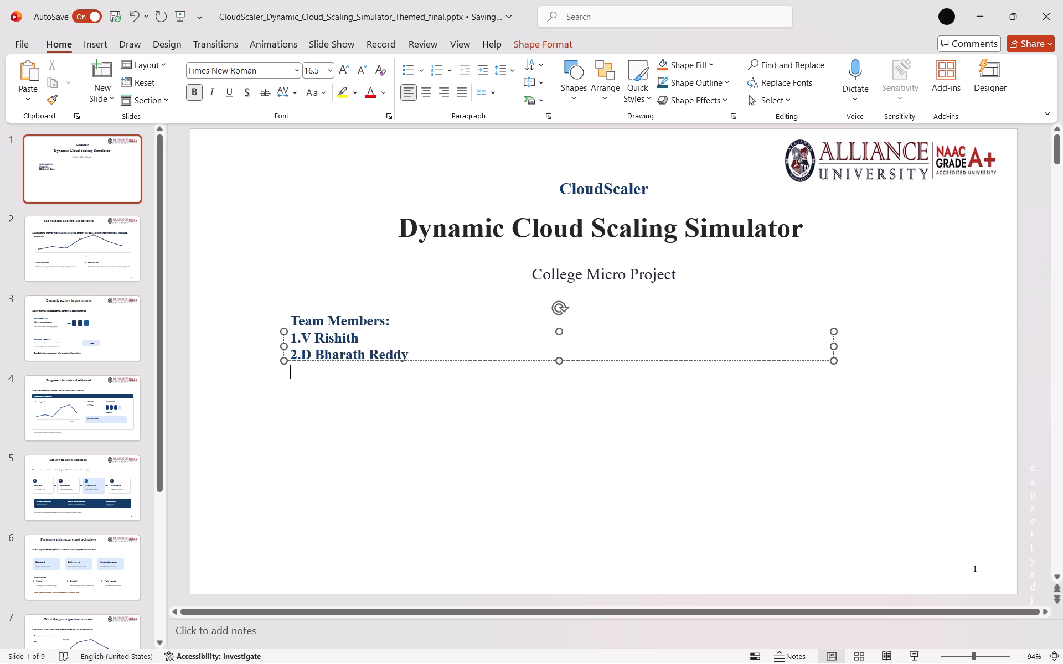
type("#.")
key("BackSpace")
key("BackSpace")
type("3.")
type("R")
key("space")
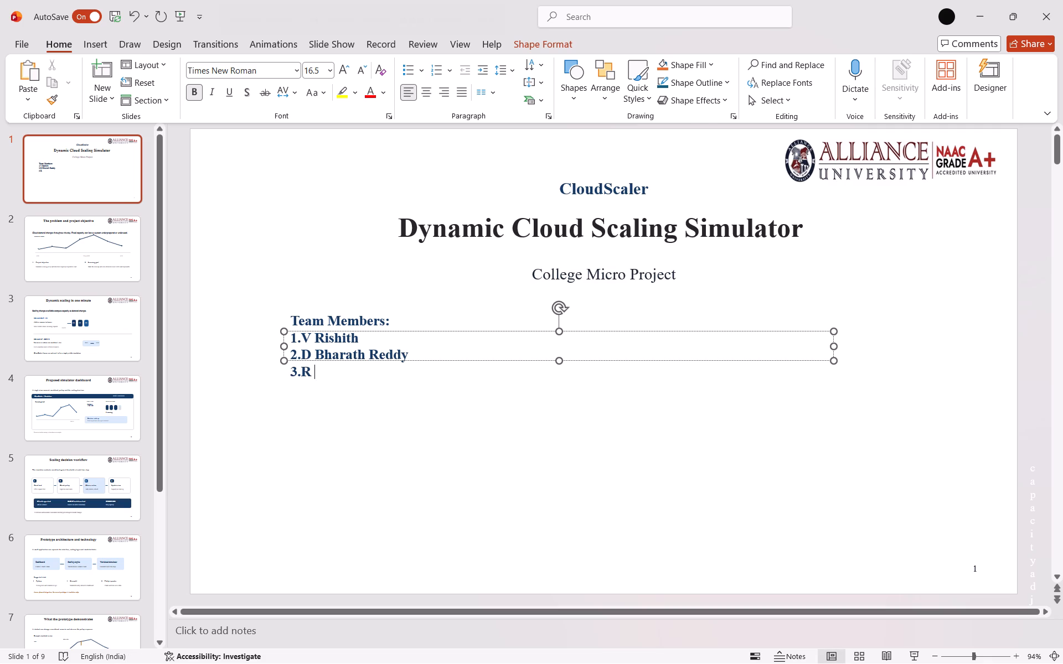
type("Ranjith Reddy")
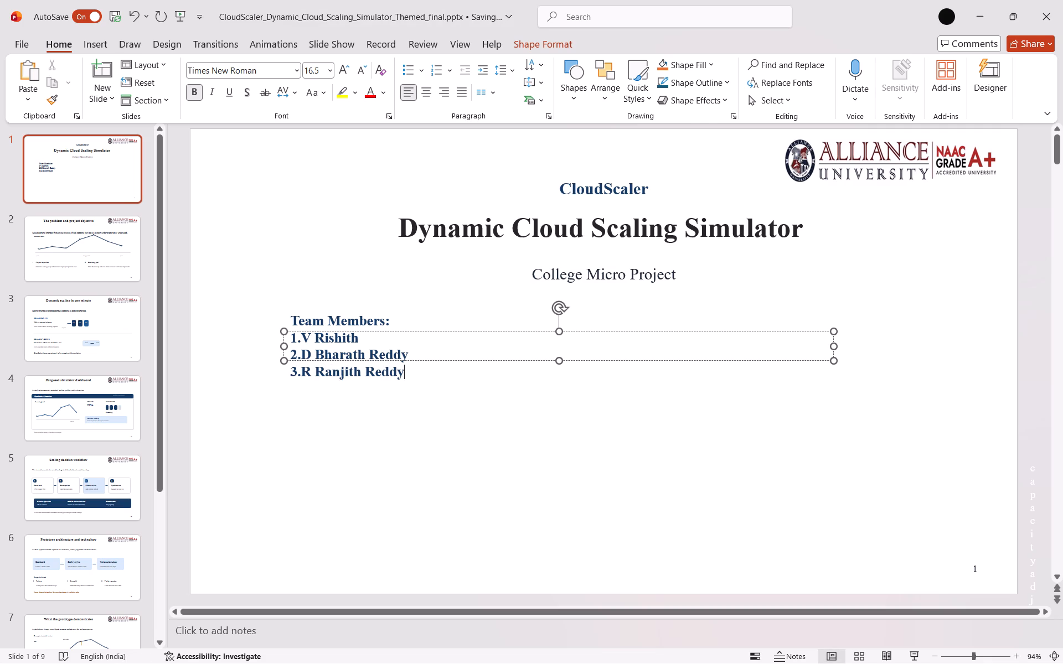
left_click(472, 409)
Change the font colour of the "Team Members:" heading and all three listed names to black.
left_click_drag(292, 320, 371, 368)
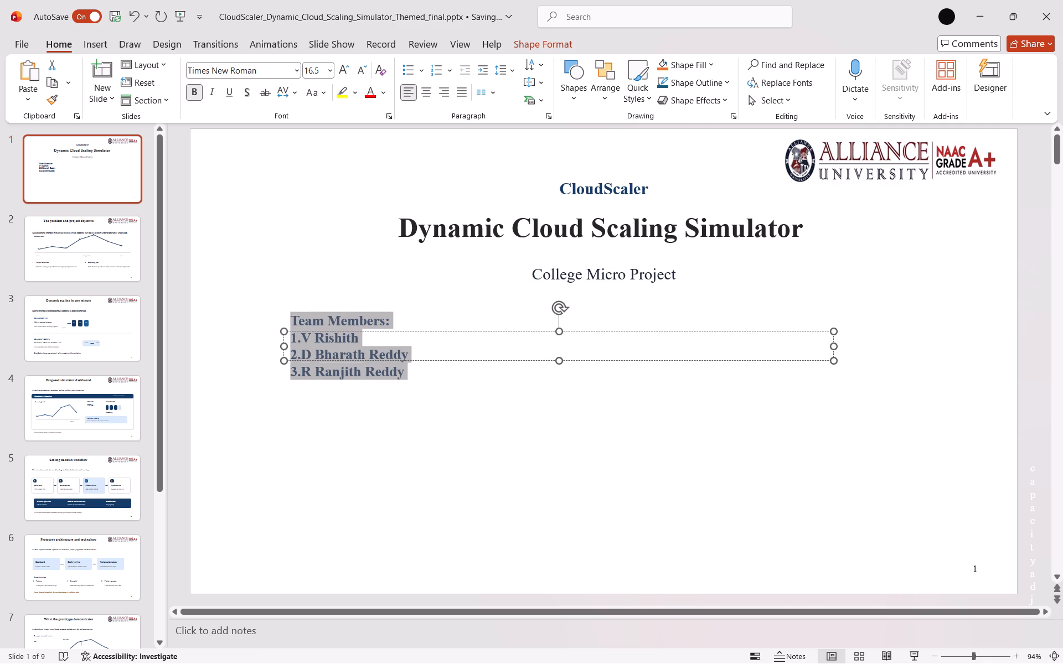
left_click_drag(371, 368, 398, 381)
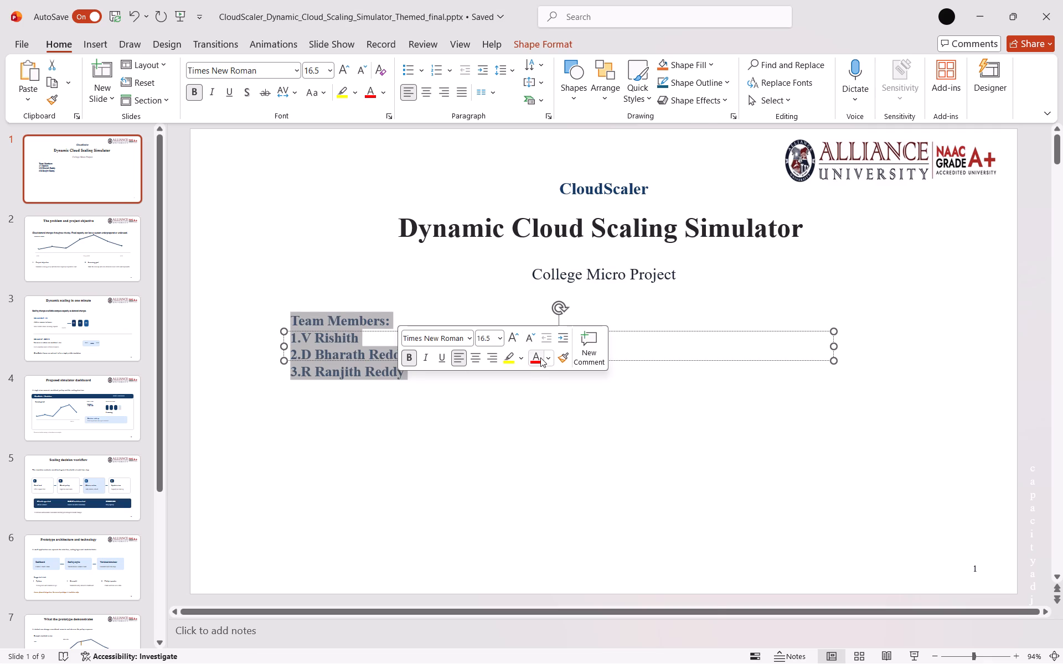
left_click(546, 359)
left_click(558, 430)
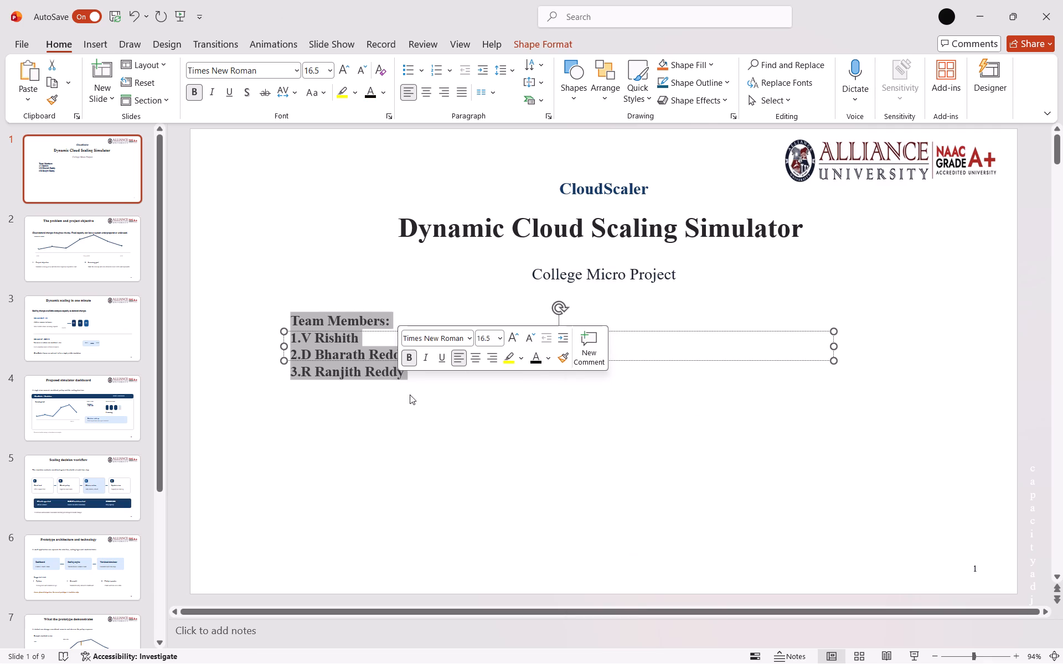
left_click(334, 397)
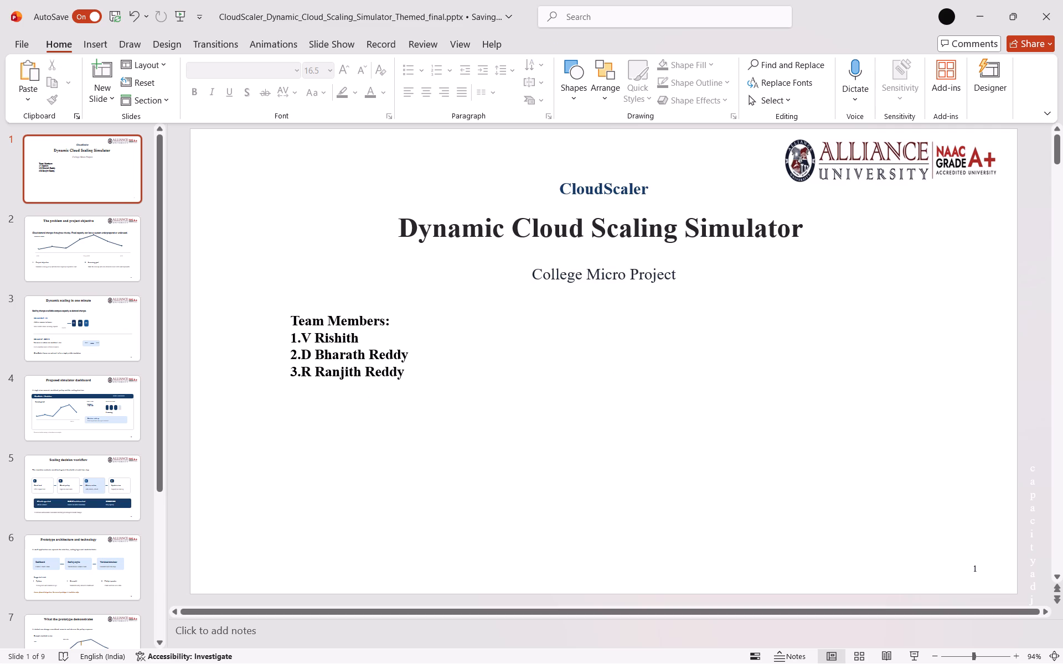
Delete the "College Micro Project" subtitle text from the title slide.
left_click_drag(532, 276, 679, 284)
key("BackSpace")
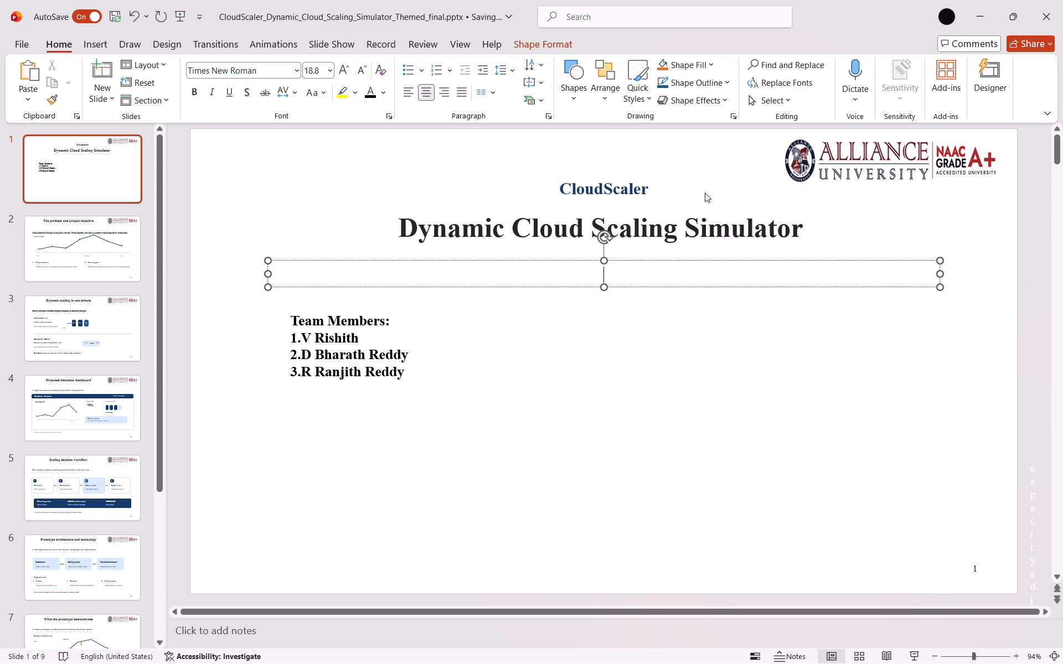
Delete the "CloudScaler" text box above the main title on the title slide.
left_click(636, 188)
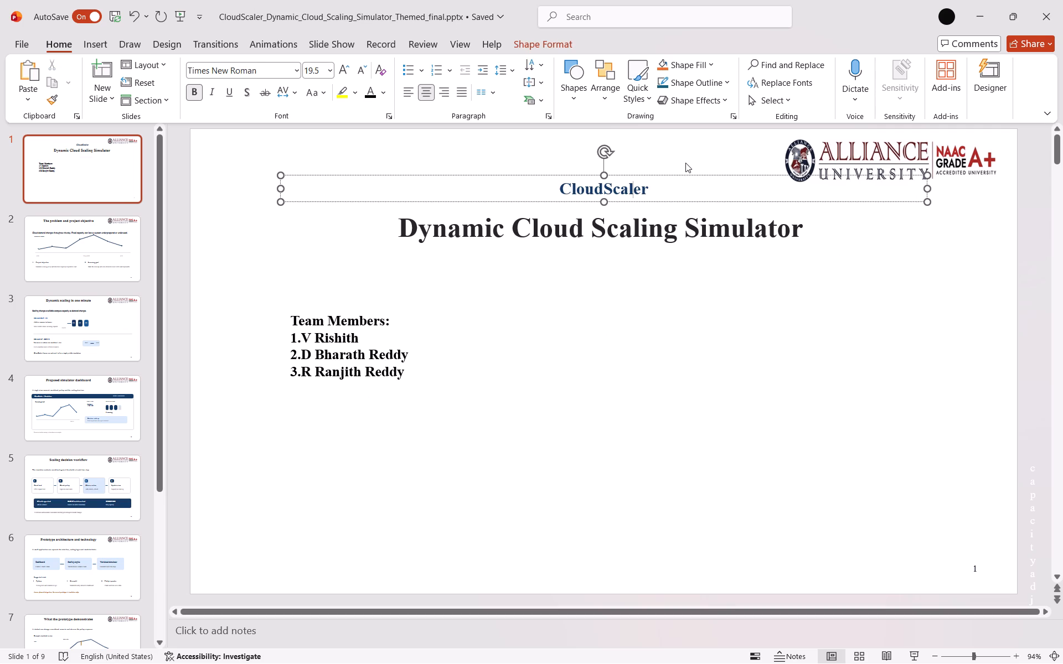
key("Delete")
left_click(282, 176)
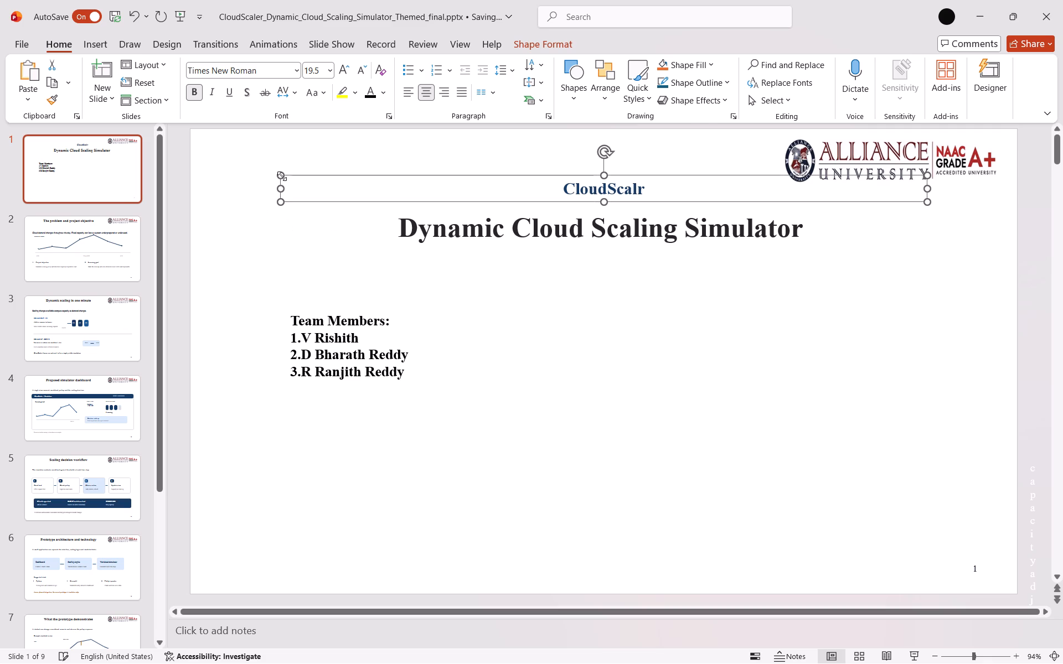
key("Delete")
Move the "Dynamic Cloud Scaling Simulator" title slightly higher and centre it horizontally on the slide.
left_click(486, 226)
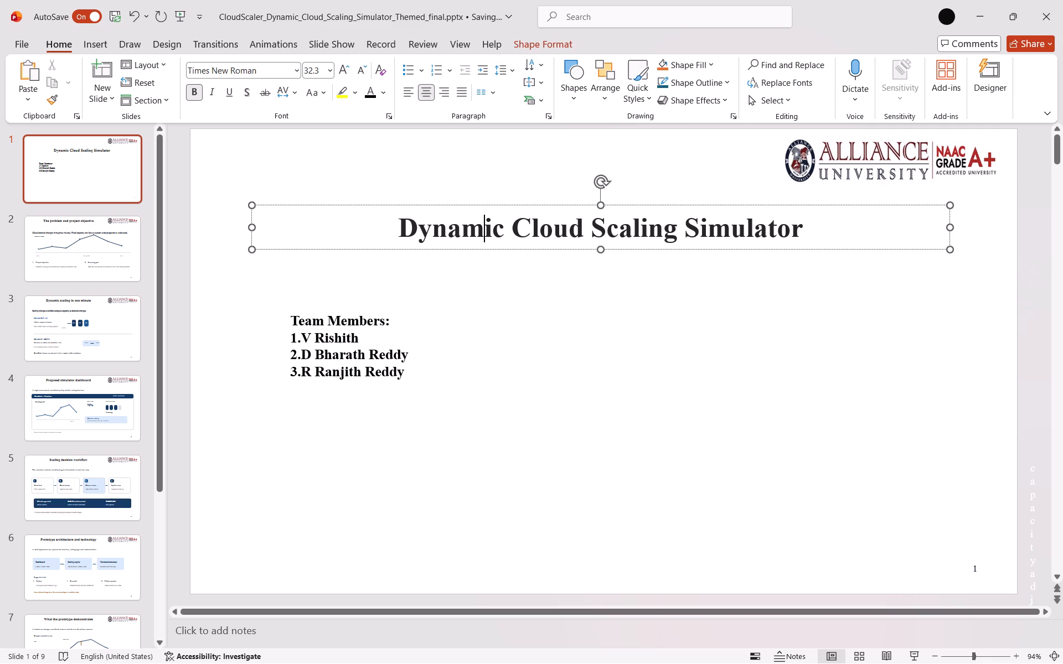
left_click_drag(522, 209, 525, 188)
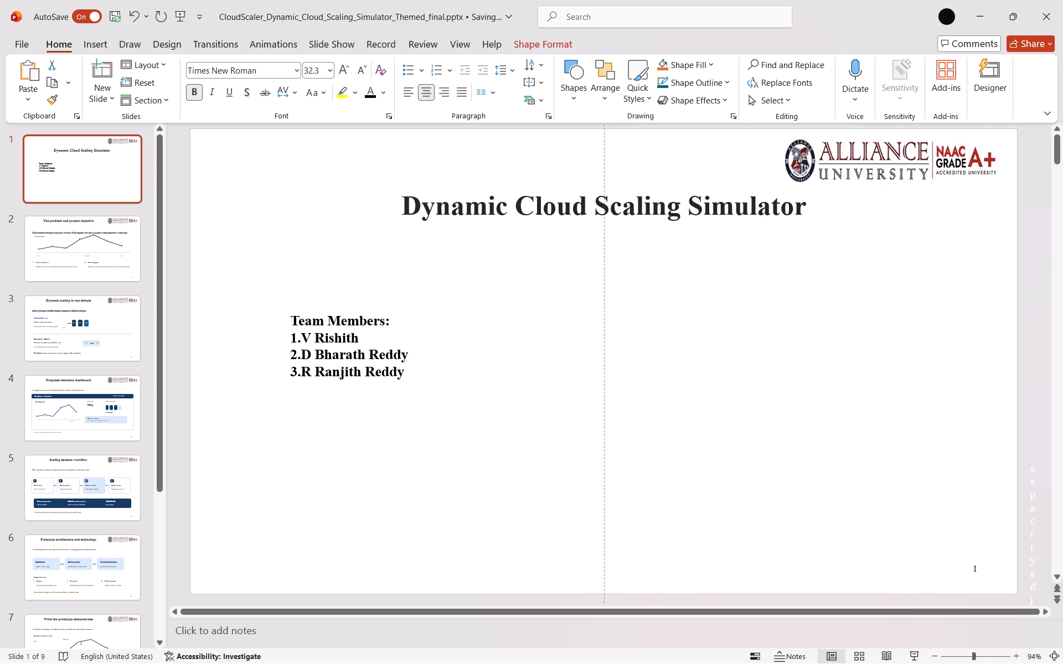
left_click_drag(525, 188, 523, 189)
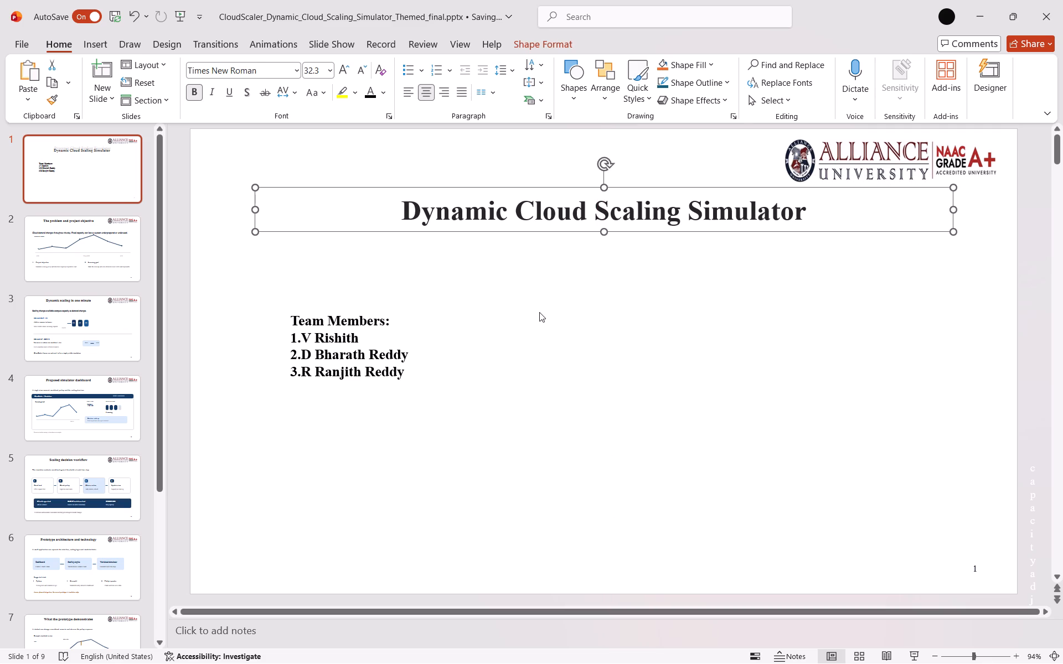
left_click(539, 312)
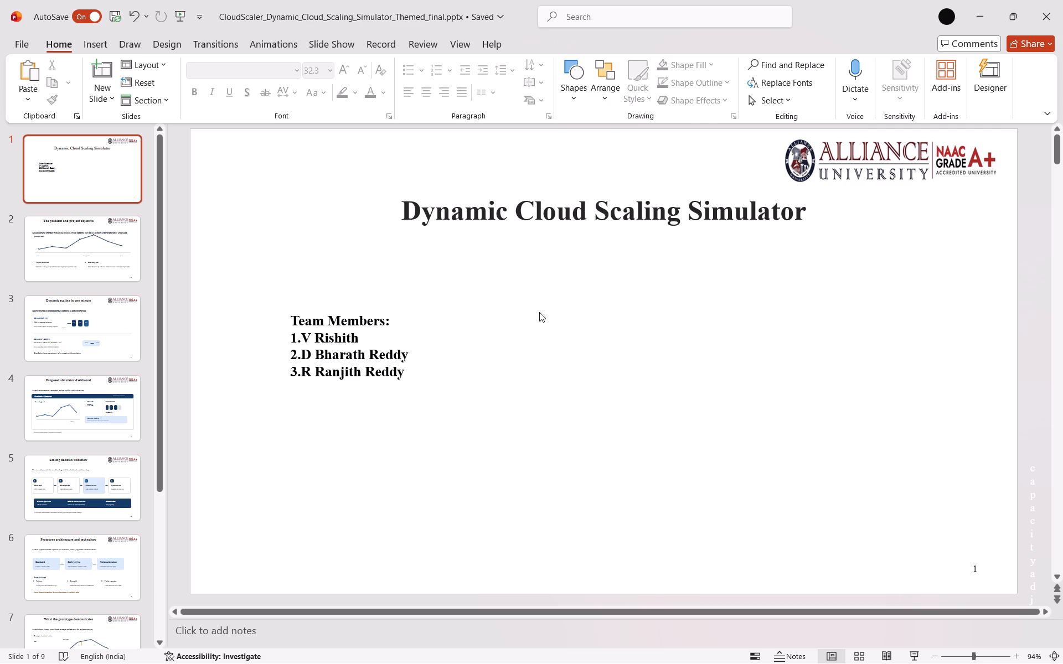
Enlarge the Team Members text box downward and slightly wider so that it encloses the whole list.
left_click(410, 364)
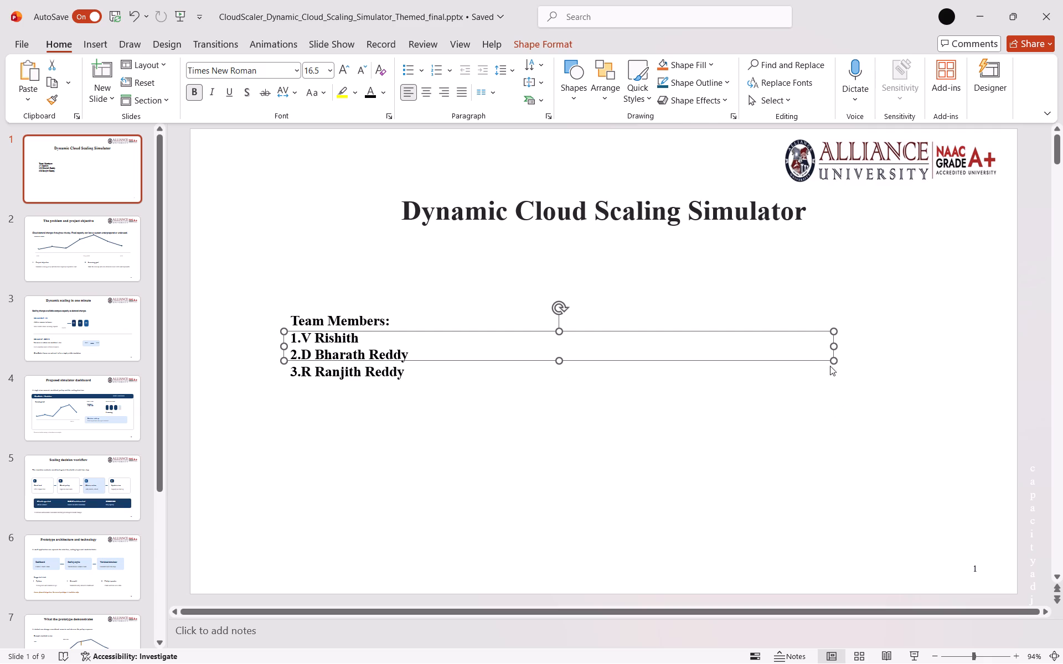
left_click_drag(836, 361, 856, 437)
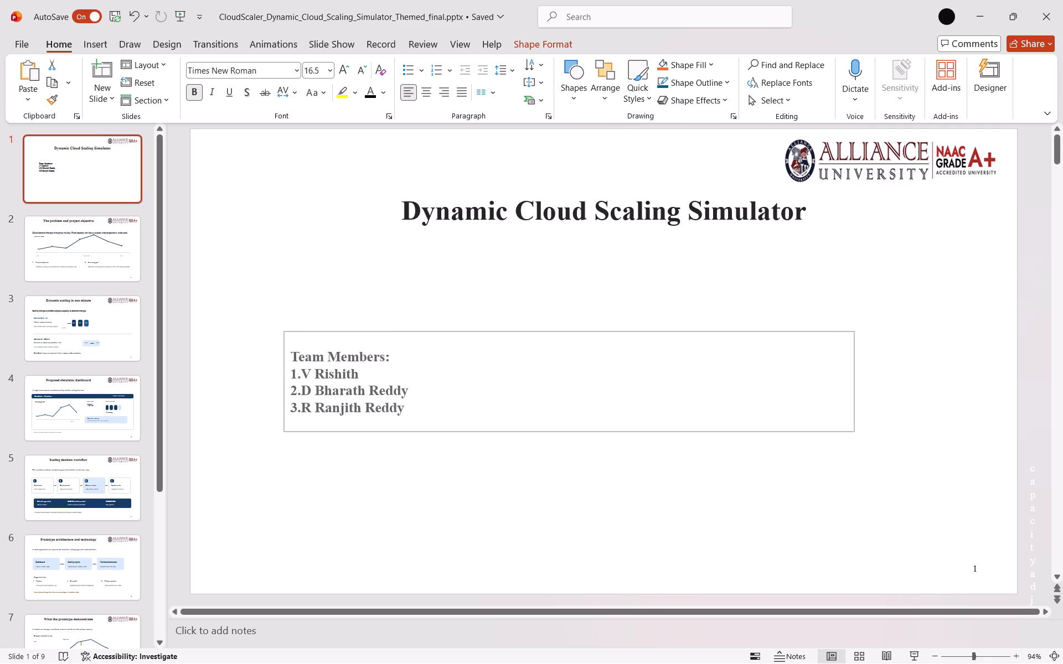
left_click_drag(856, 437, 859, 474)
left_click(442, 351)
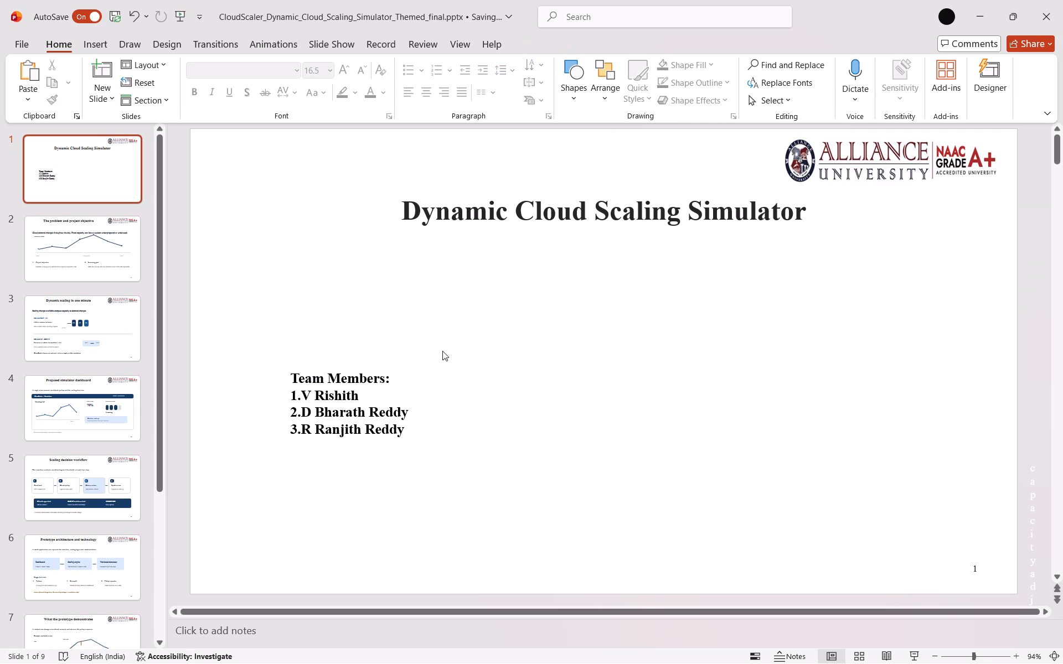
Try font size 18 on all text in the Team Members box and settle on size 20.
left_click(398, 411)
key("ctrl+a")
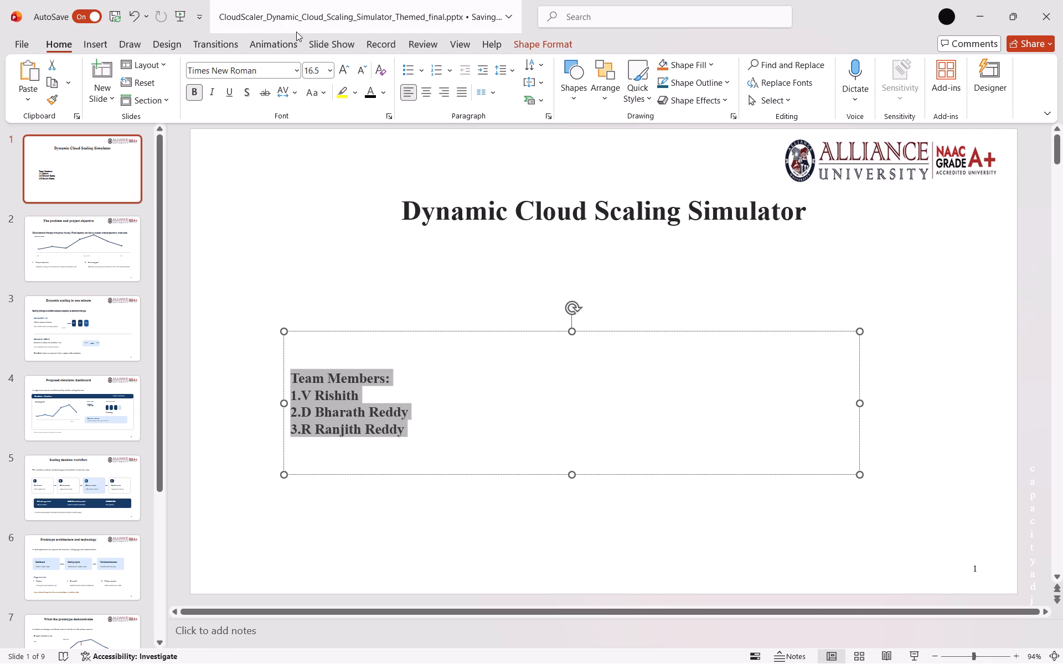
left_click(319, 71)
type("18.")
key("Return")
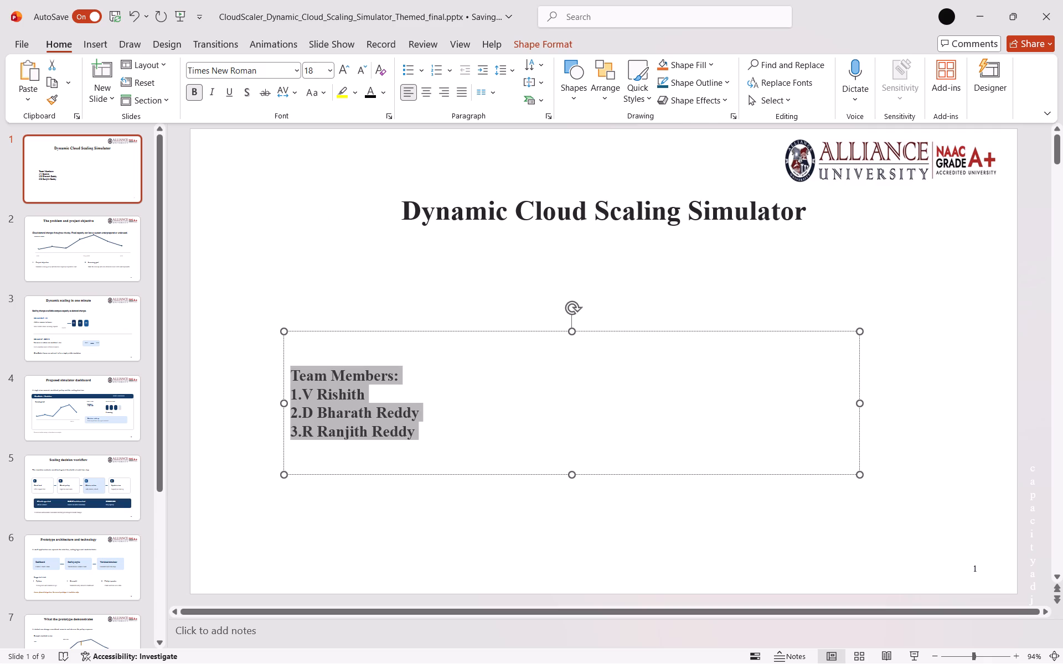
left_click(316, 72)
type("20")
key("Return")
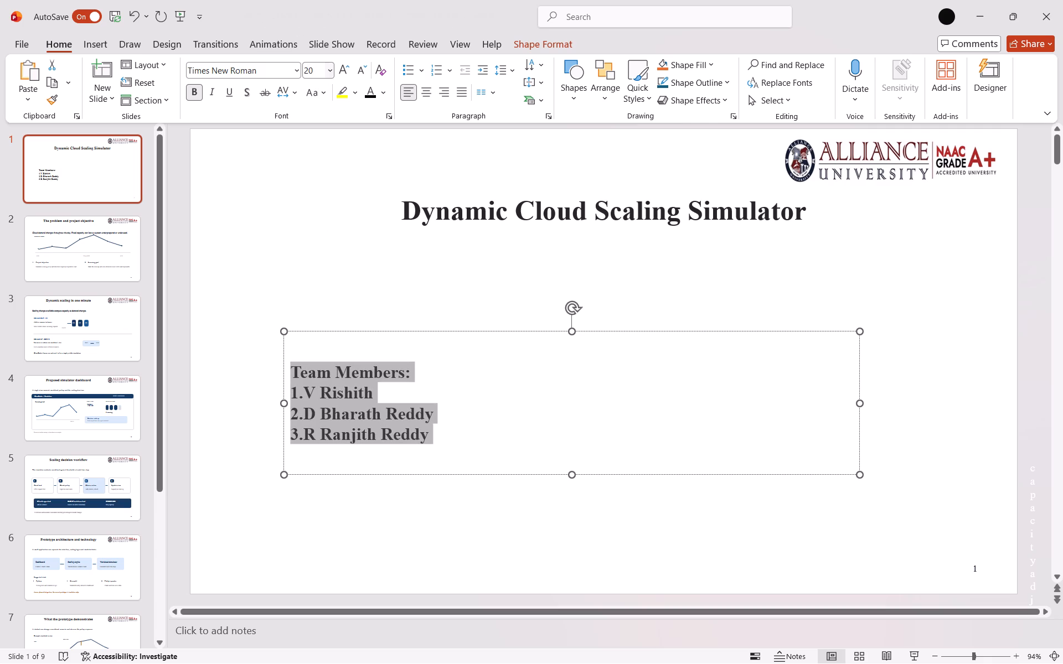
left_click(473, 313)
Open Presentation1-dp-1.pptx from the desktop, examine its title slide layout for reference, and return to the CloudScaler presentation.
left_click(441, 429)
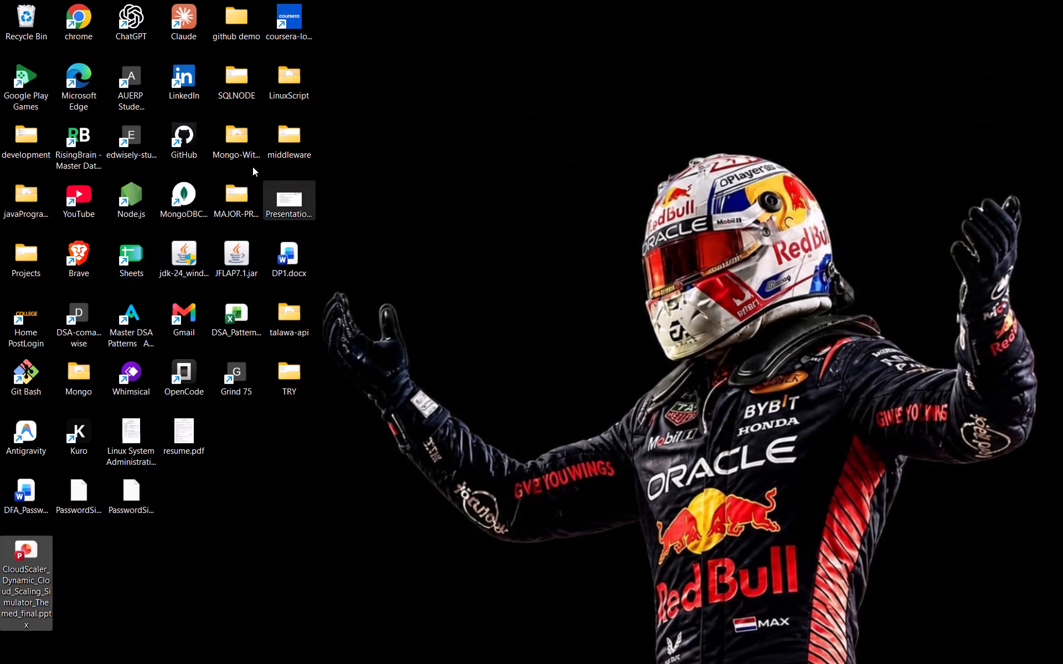
double_click(276, 209)
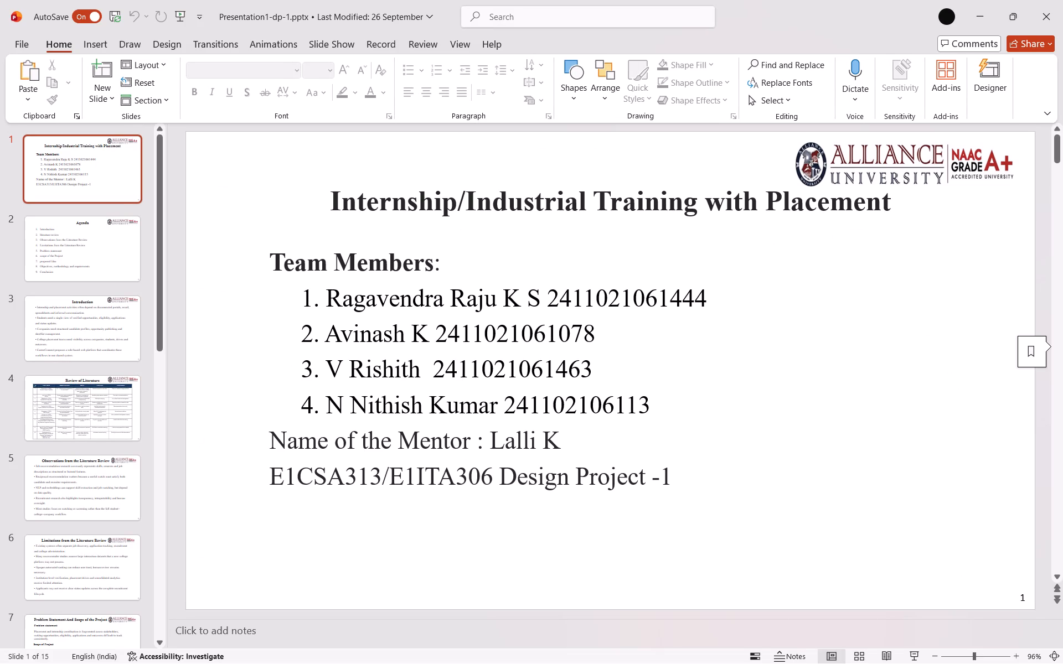
key("alt+Tab")
key("alt+Tab")
key("alt+Tab")
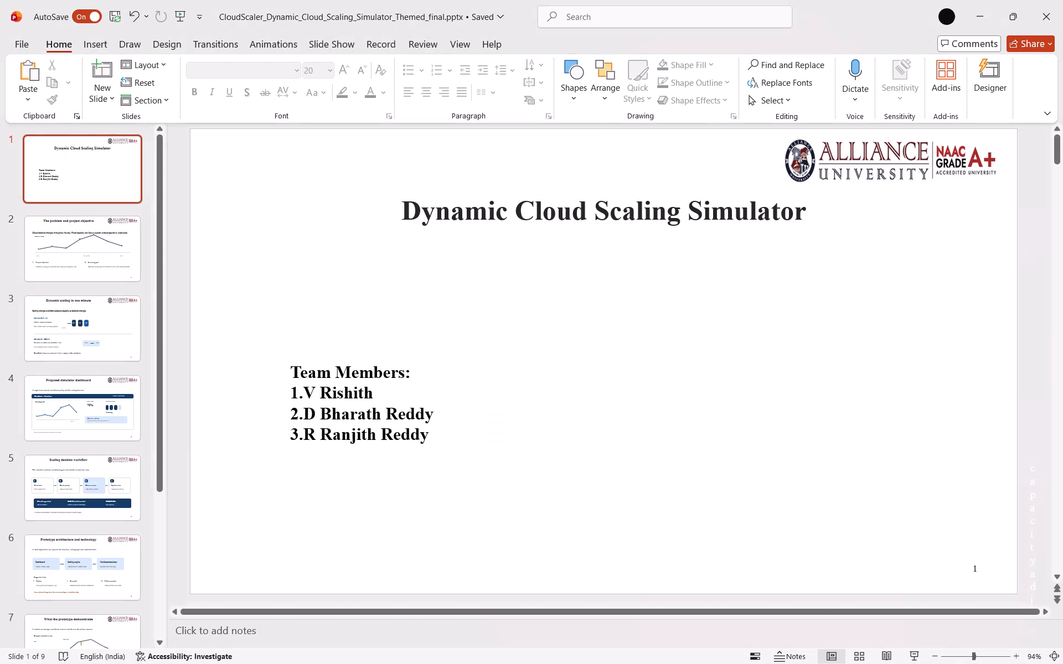
Move the "Team Members:" heading out of the names box into a new text box between the title and the list.
left_click(417, 371)
left_click_drag(417, 371, 348, 388)
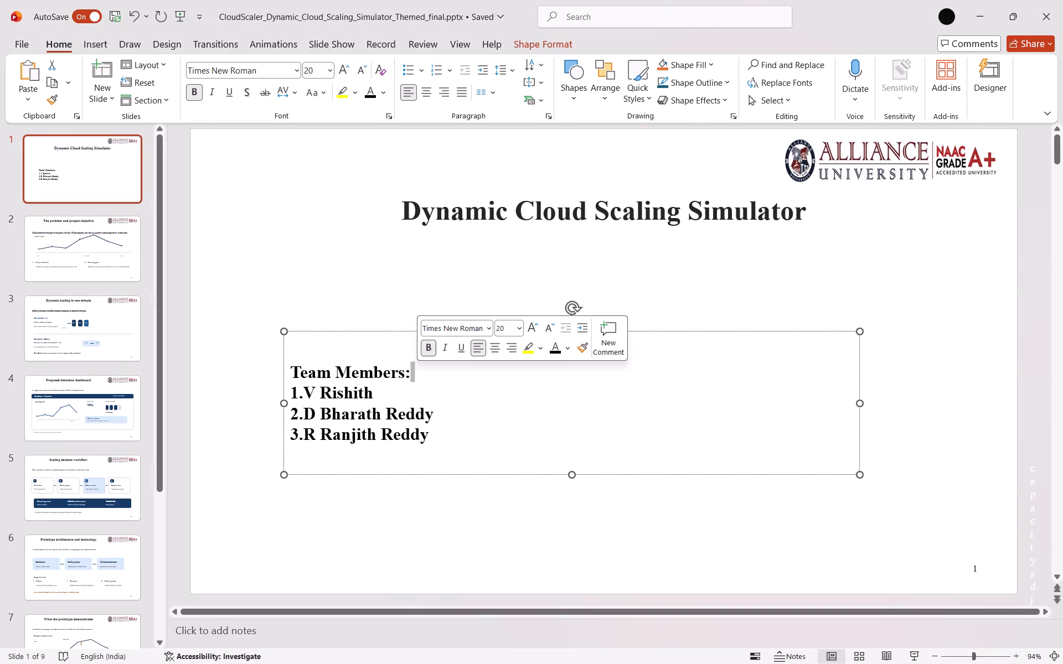
left_click_drag(348, 388, 300, 375)
key("ctrl+x")
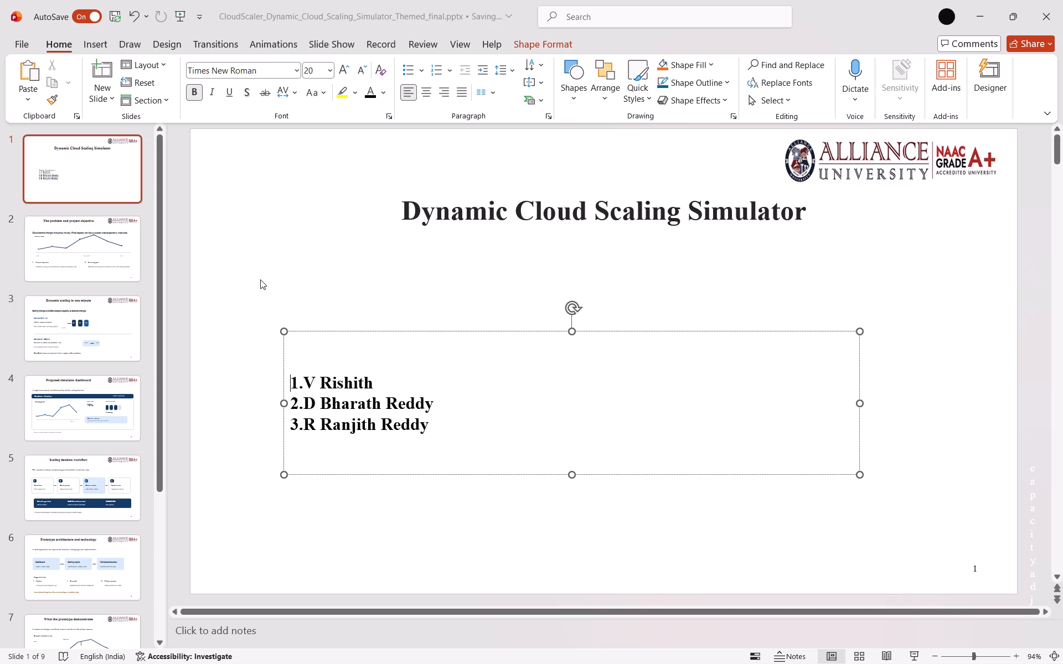
left_click(260, 279)
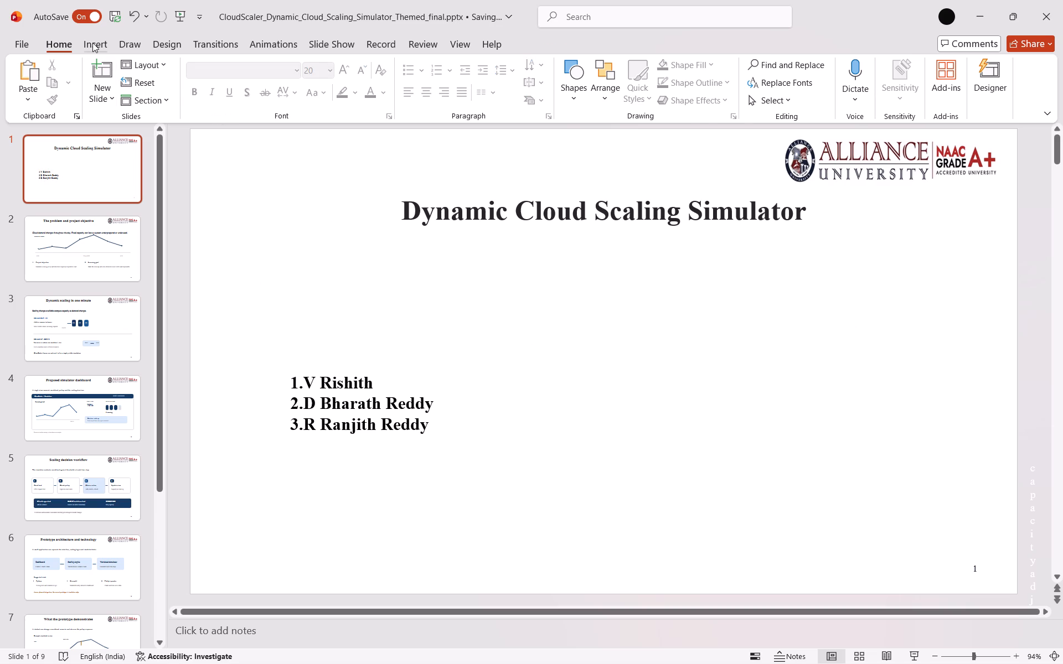
left_click(92, 43)
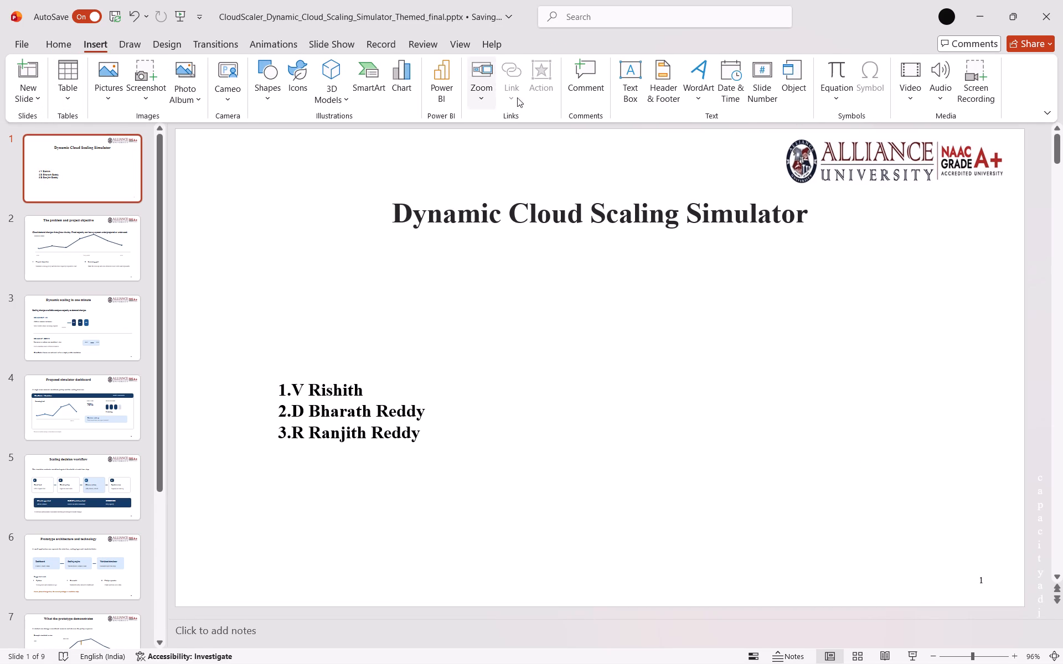
left_click(629, 72)
left_click(478, 284)
key("ctrl+v")
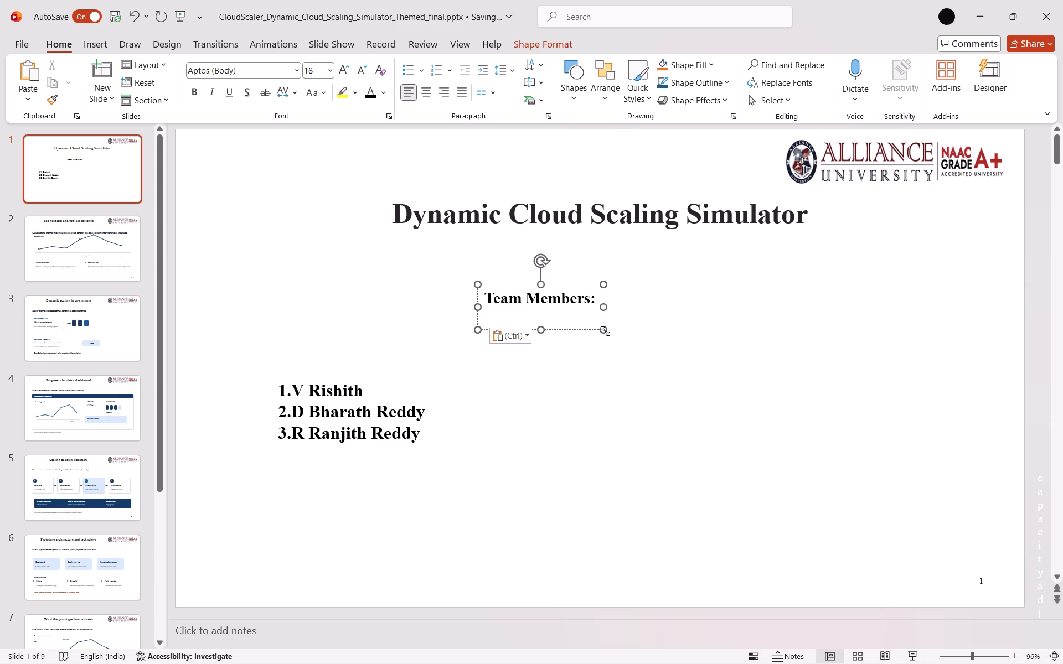
Widen the new text box holding the "Team Members:" heading.
left_click_drag(603, 329, 662, 320)
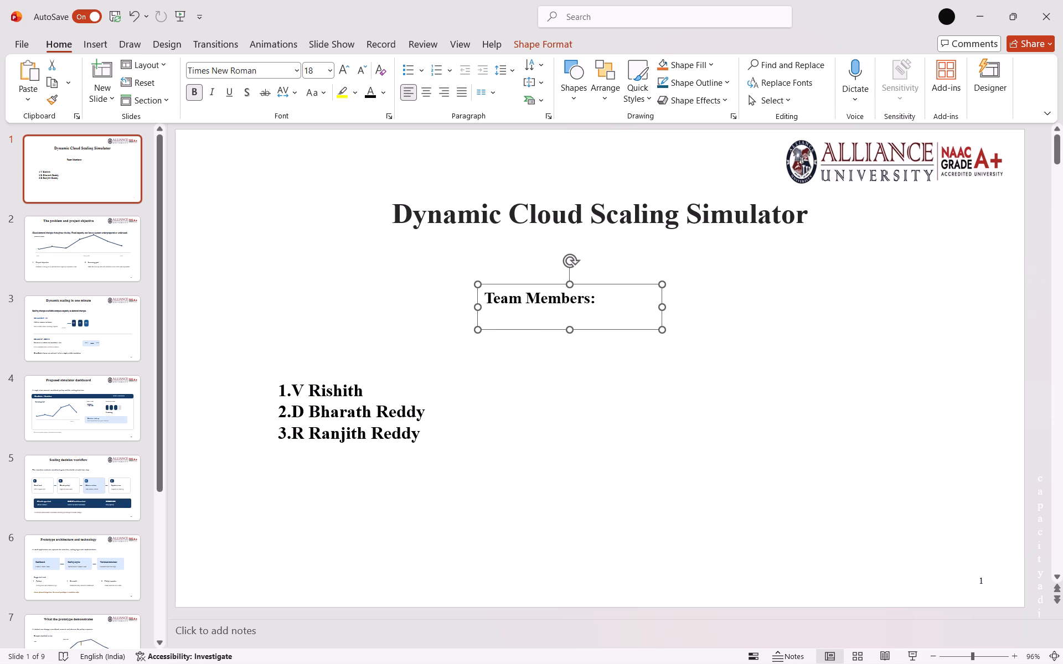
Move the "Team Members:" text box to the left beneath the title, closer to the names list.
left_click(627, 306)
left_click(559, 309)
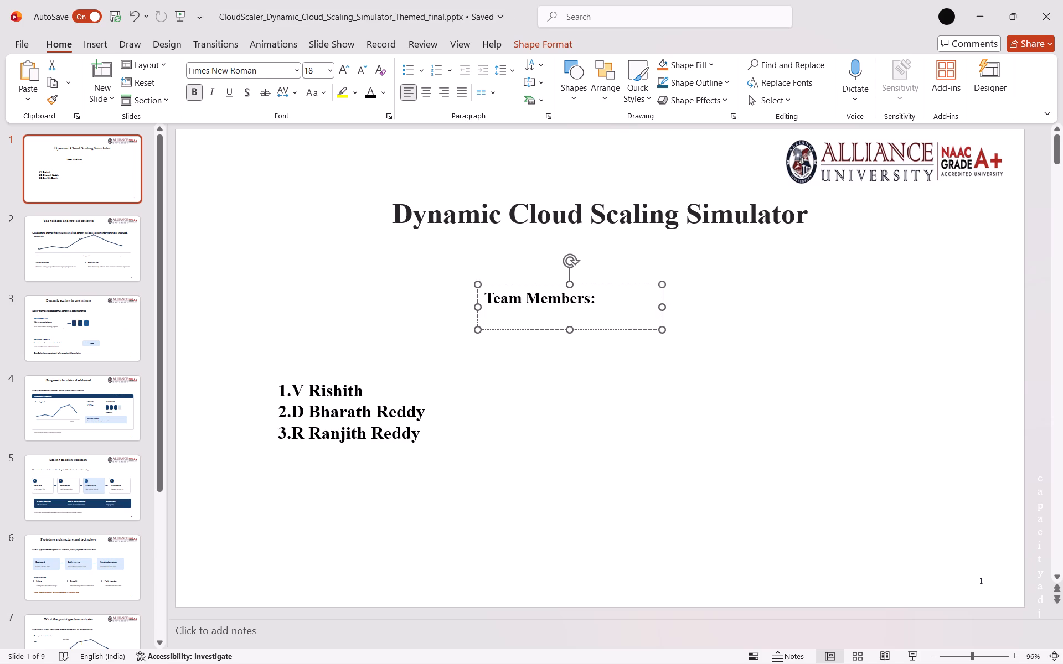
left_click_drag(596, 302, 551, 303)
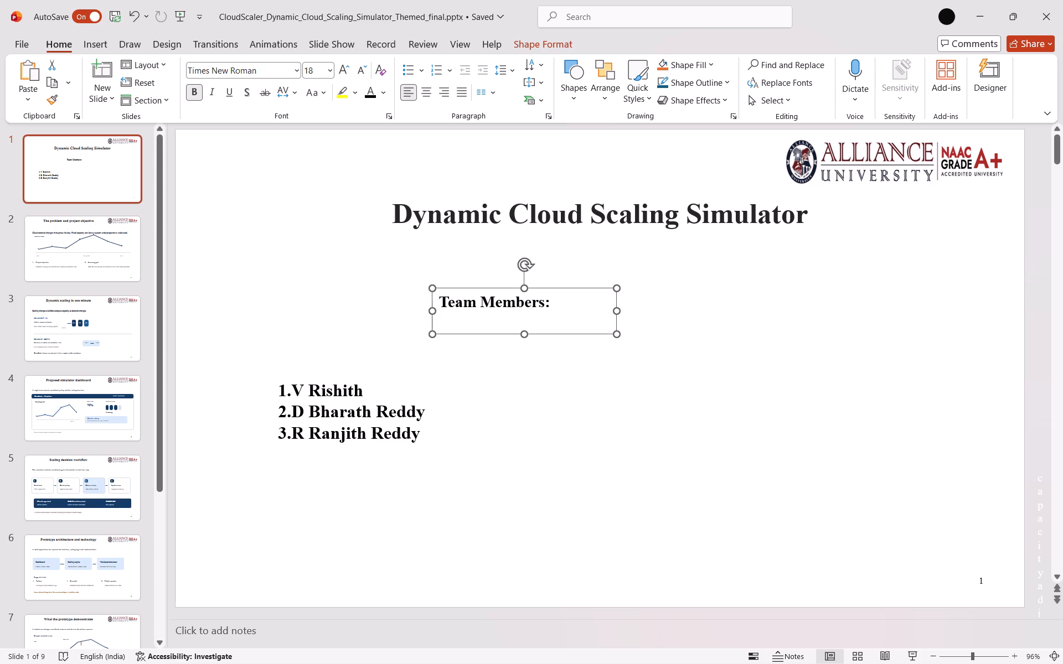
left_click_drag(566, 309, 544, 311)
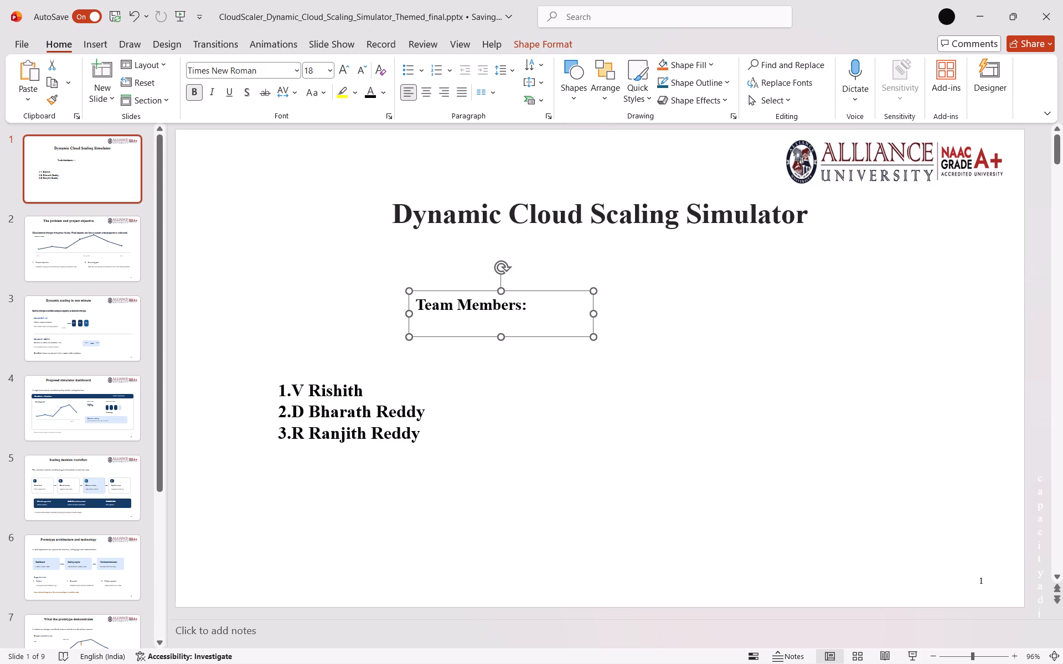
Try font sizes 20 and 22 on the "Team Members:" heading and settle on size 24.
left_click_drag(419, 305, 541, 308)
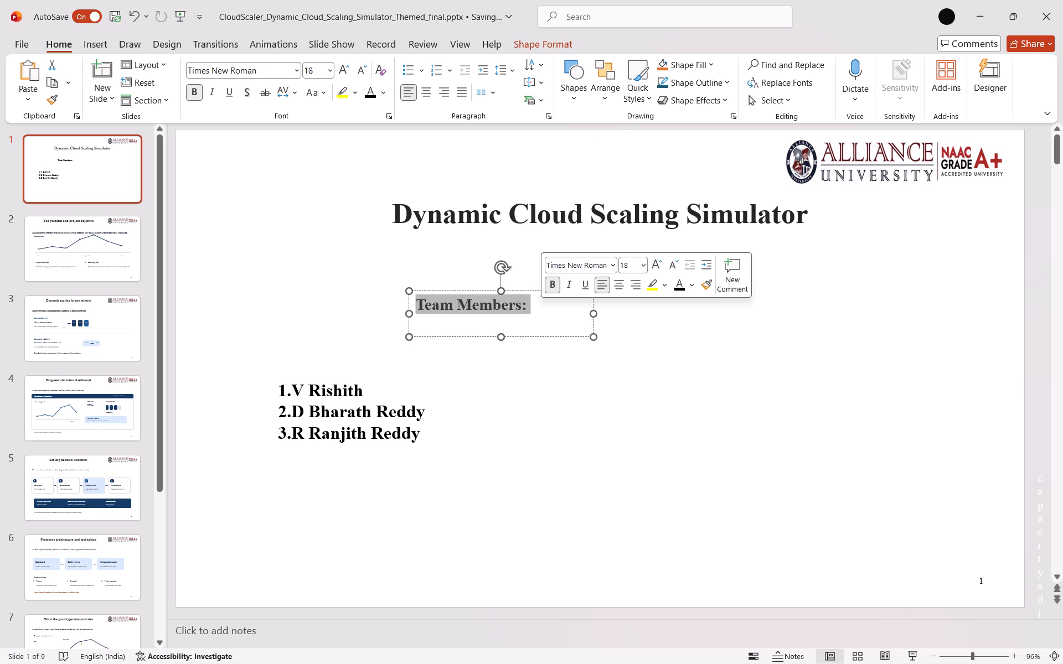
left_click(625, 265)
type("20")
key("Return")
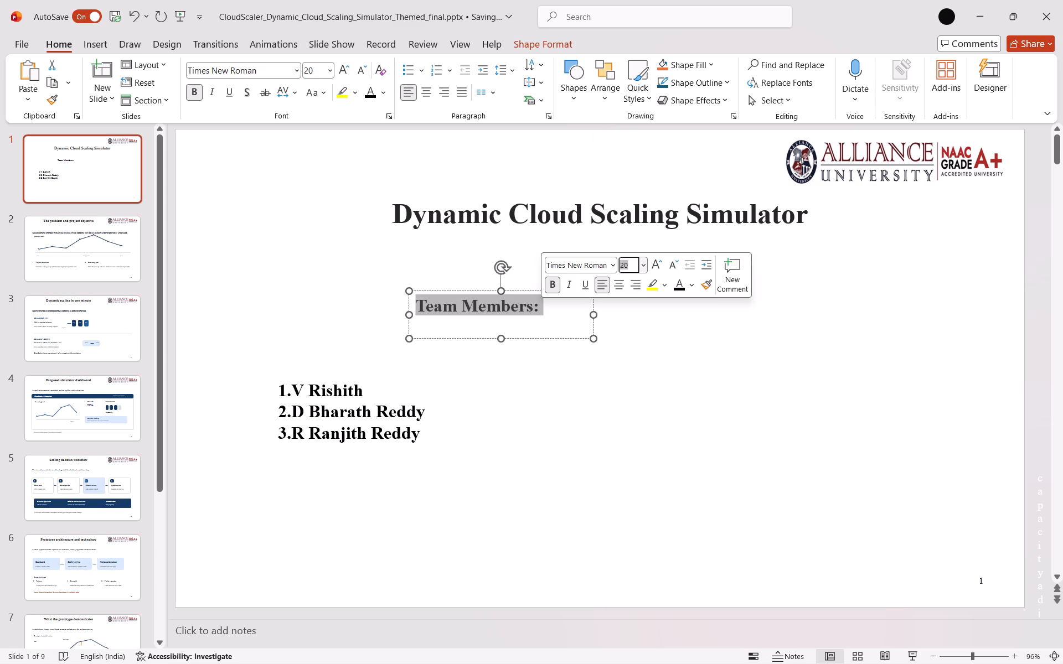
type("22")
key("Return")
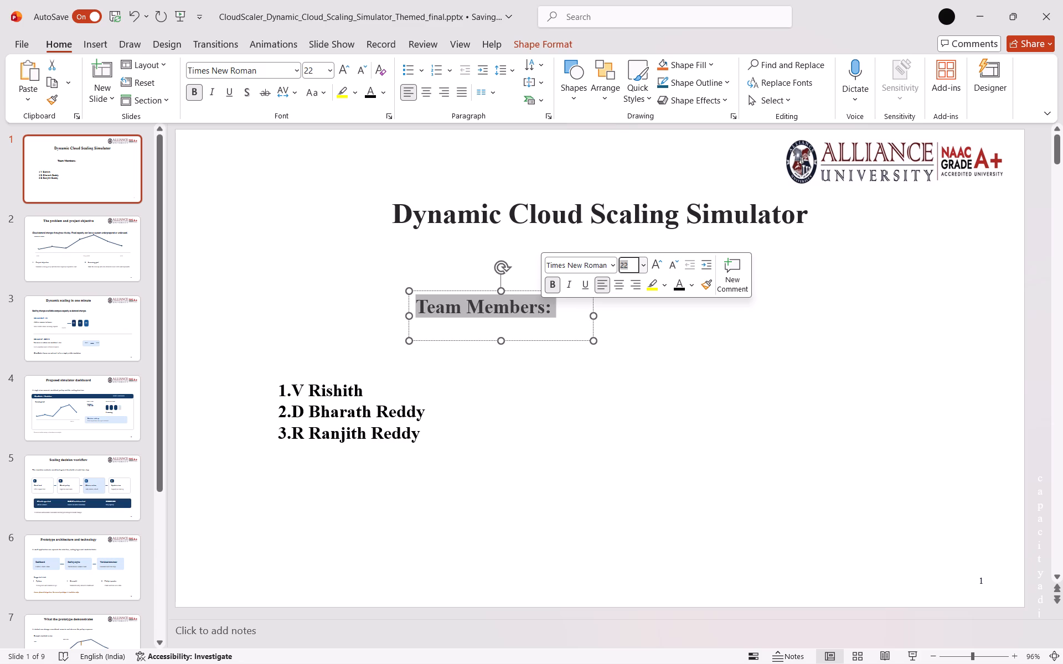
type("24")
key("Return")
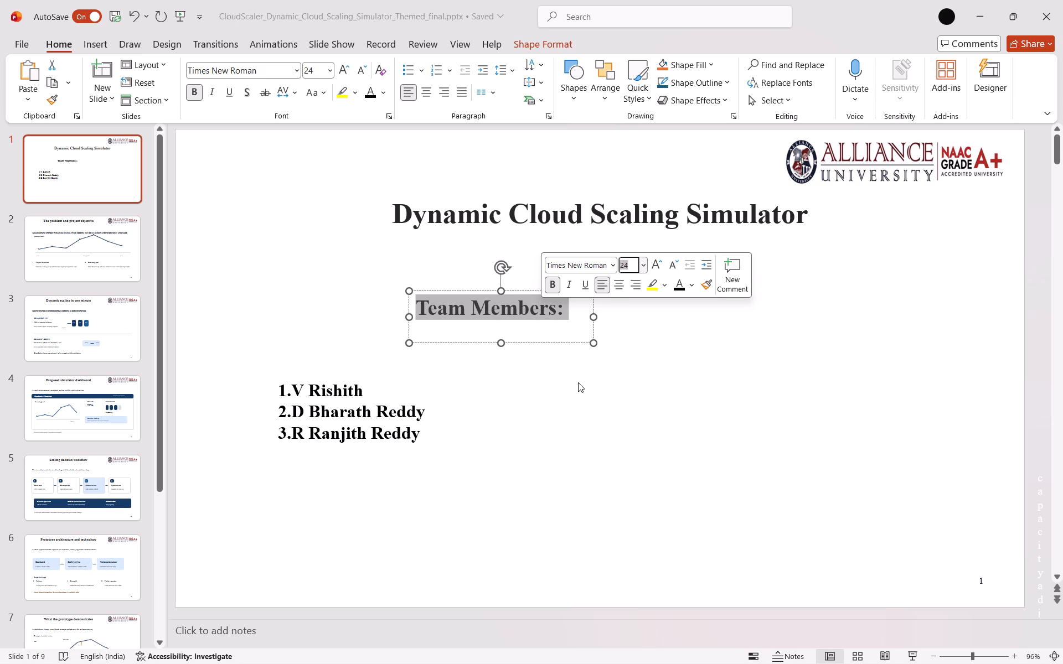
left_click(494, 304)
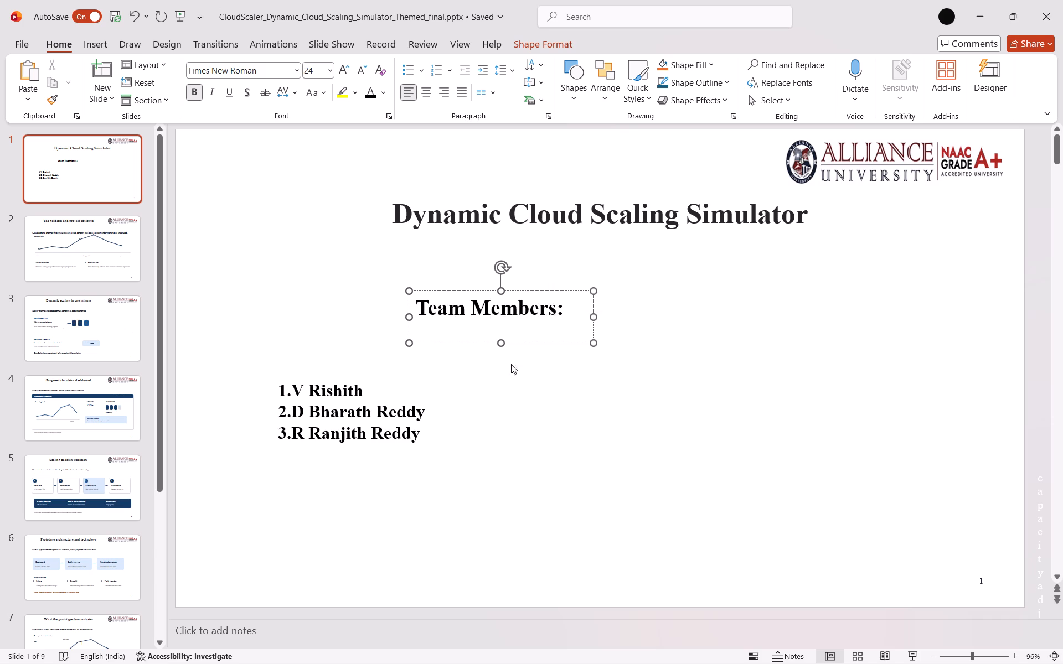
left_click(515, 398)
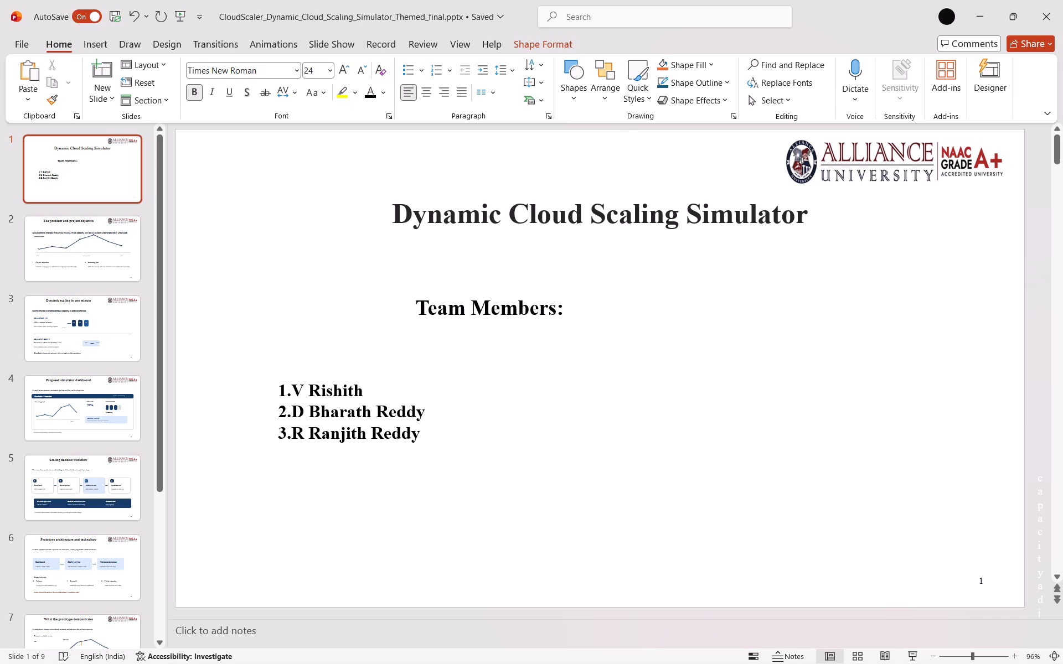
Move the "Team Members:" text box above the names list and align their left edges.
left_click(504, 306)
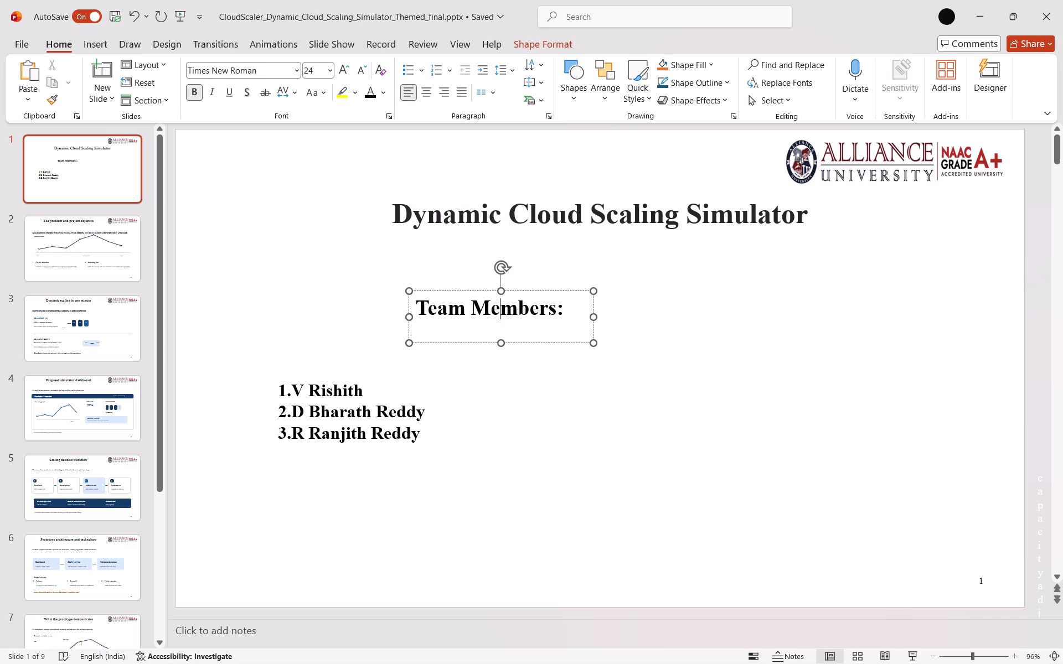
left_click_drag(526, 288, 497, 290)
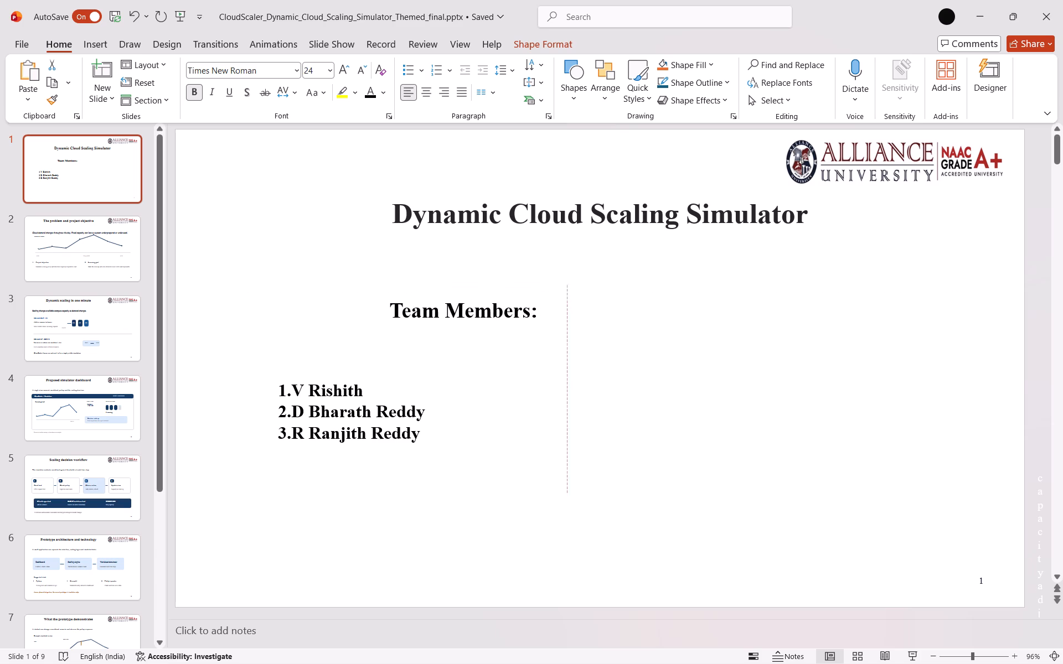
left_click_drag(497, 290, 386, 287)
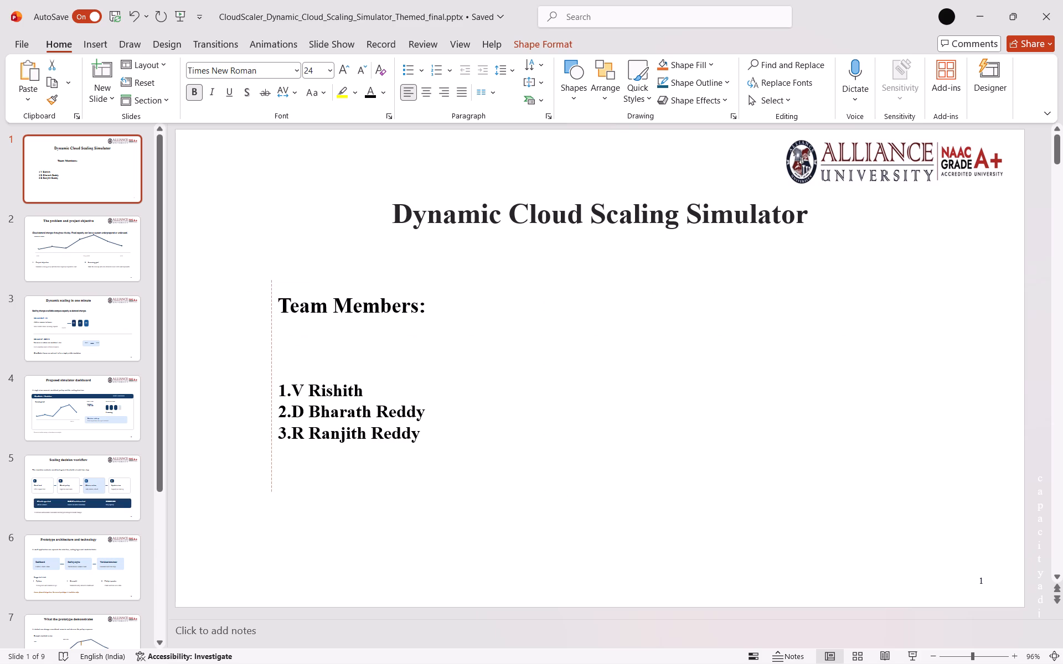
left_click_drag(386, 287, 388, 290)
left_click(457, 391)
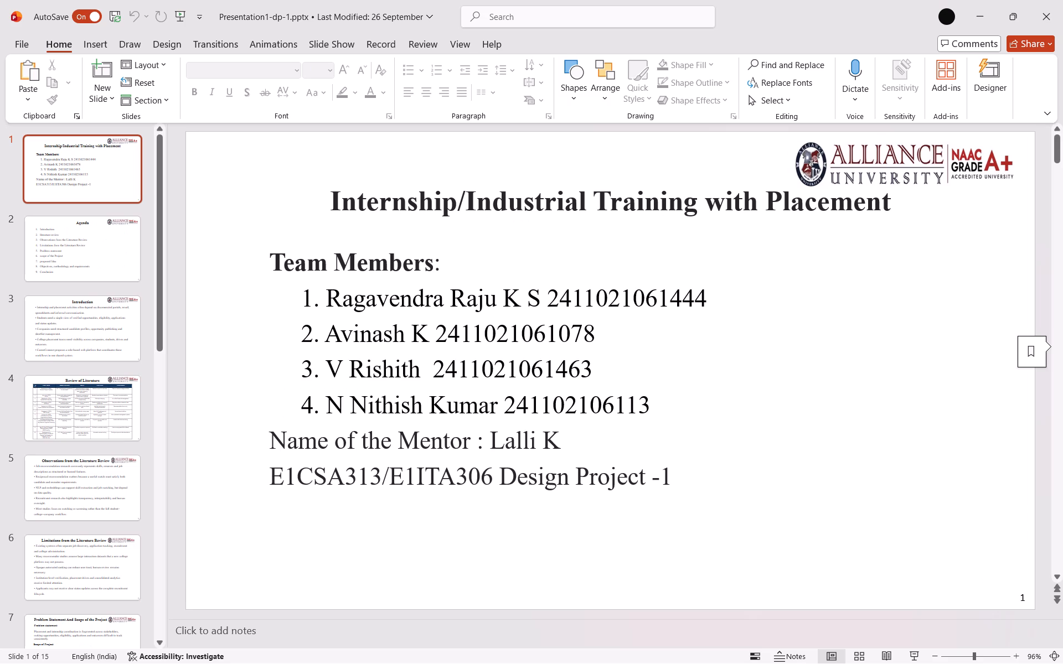
Switch to Presentation1-dp-1.pptx and check the text formatting of the names list and the "Team Members" heading on its title slide.
left_click(345, 314)
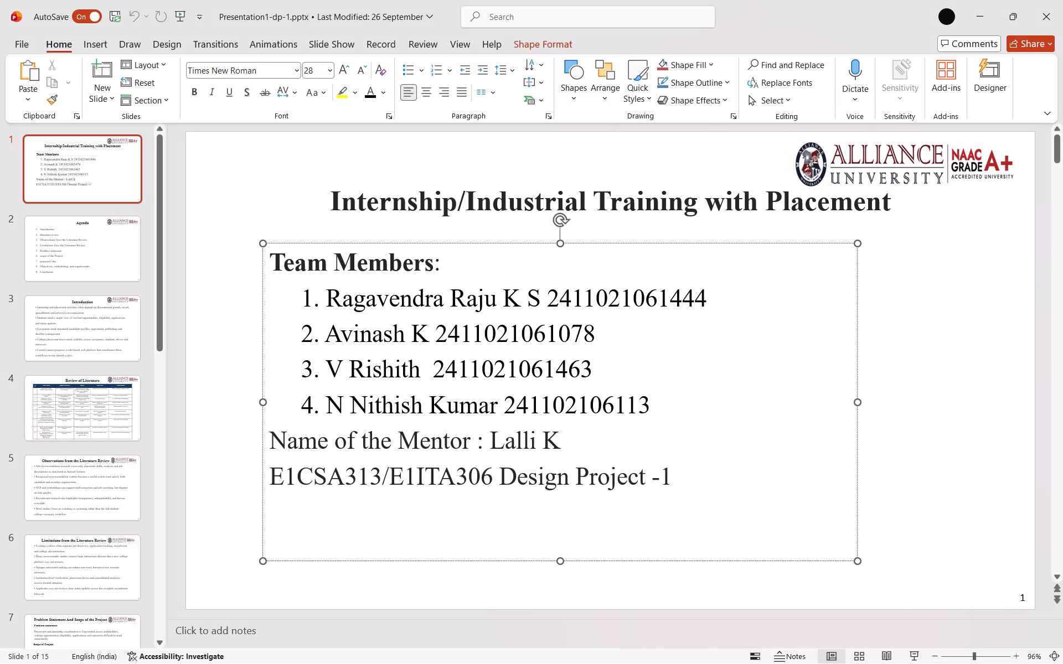
left_click(334, 263)
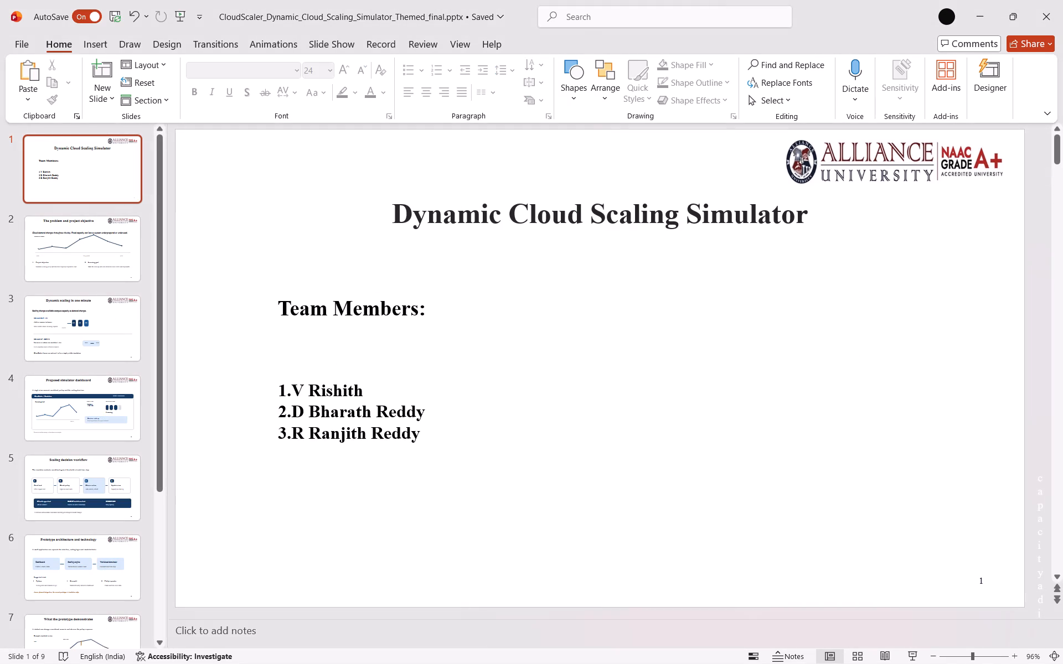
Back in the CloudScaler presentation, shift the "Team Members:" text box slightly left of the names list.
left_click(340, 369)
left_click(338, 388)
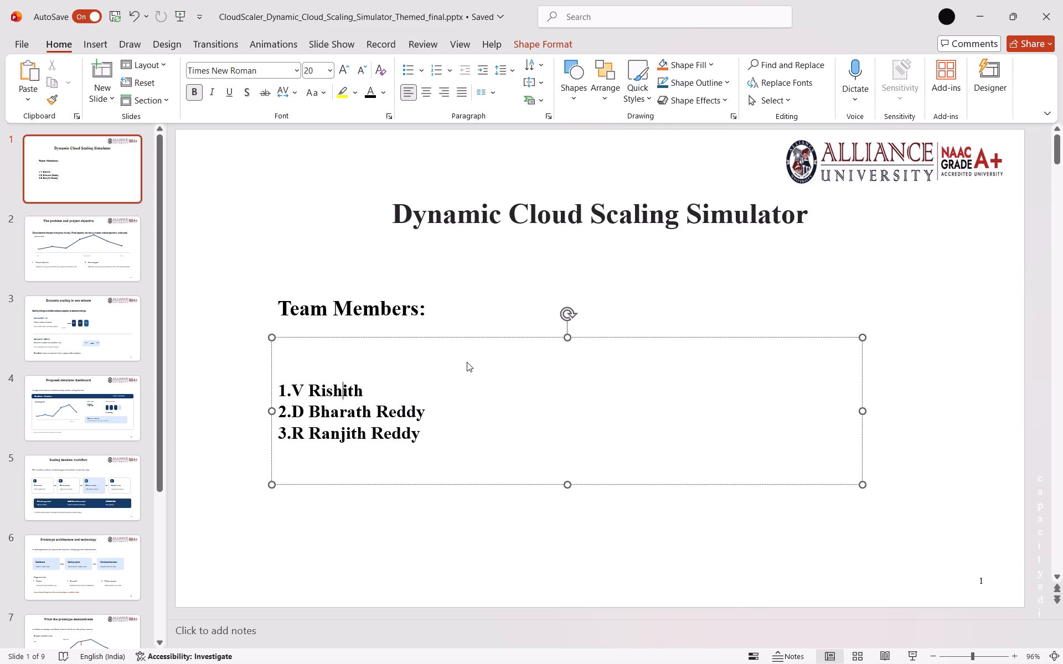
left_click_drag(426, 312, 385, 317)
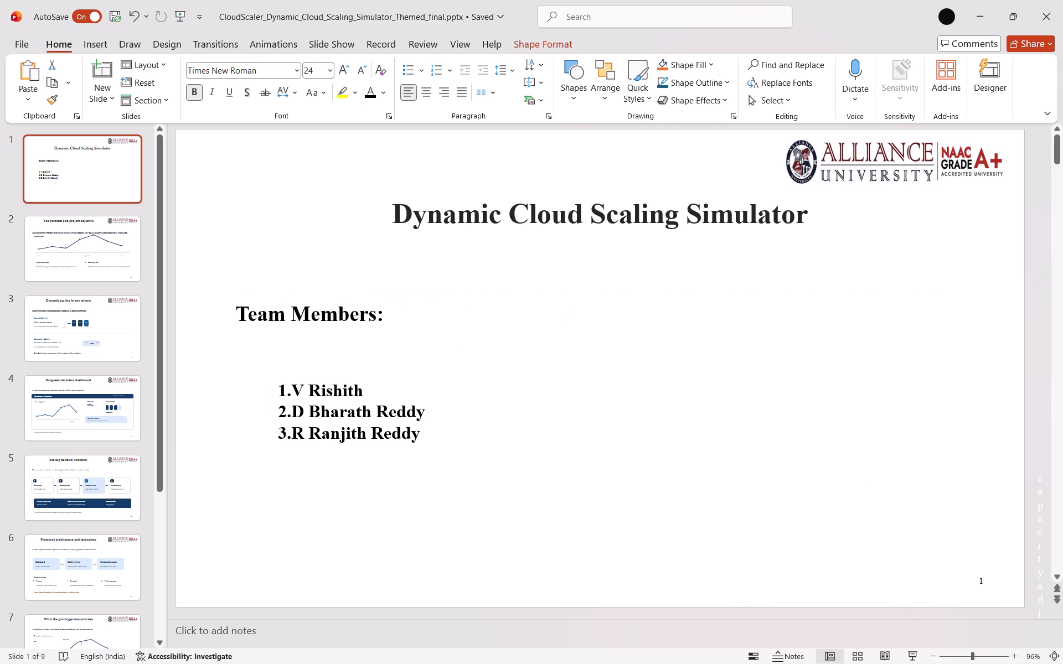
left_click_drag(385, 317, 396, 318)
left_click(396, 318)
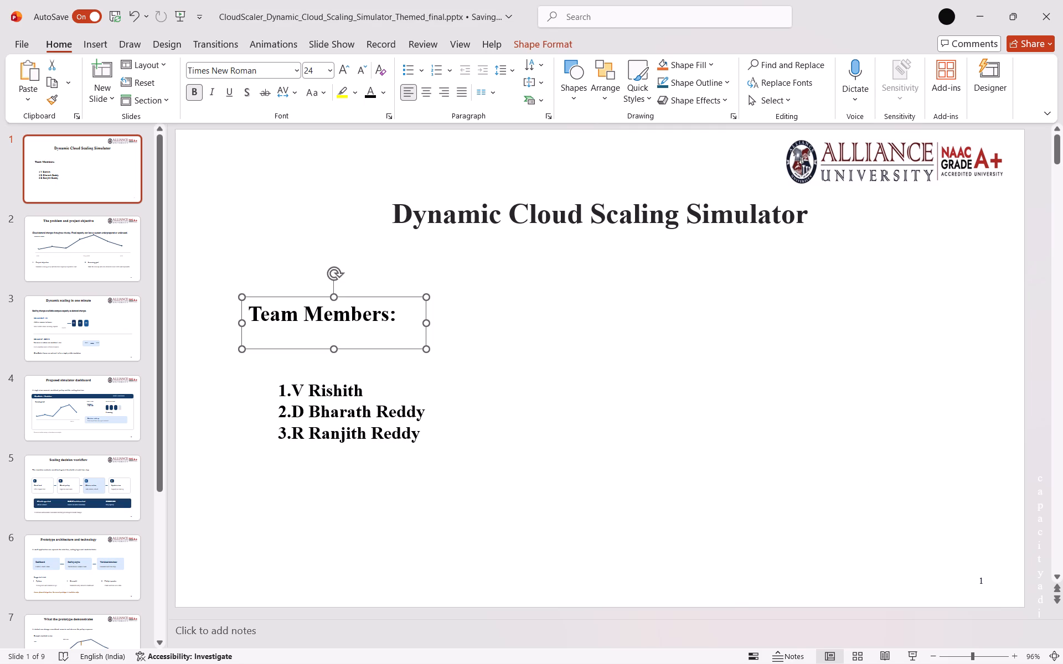
Cut the "Team Members:" heading text and delete its emptied text box.
double_click(396, 318)
key("ctrl+a")
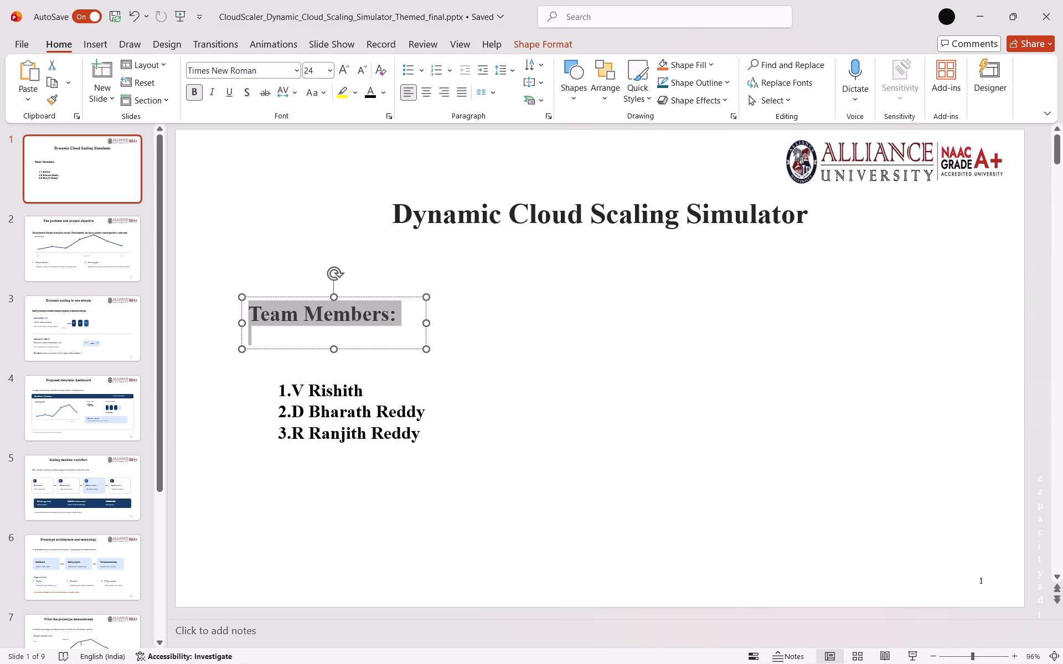
key("ctrl+x")
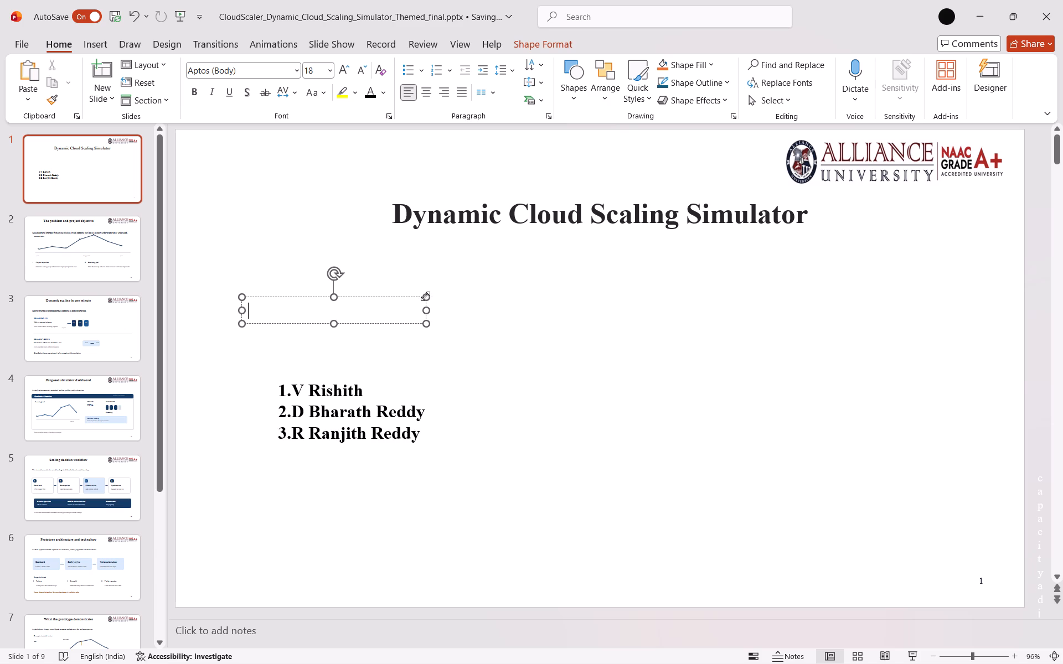
left_click(425, 296)
key("Delete")
left_click(435, 408)
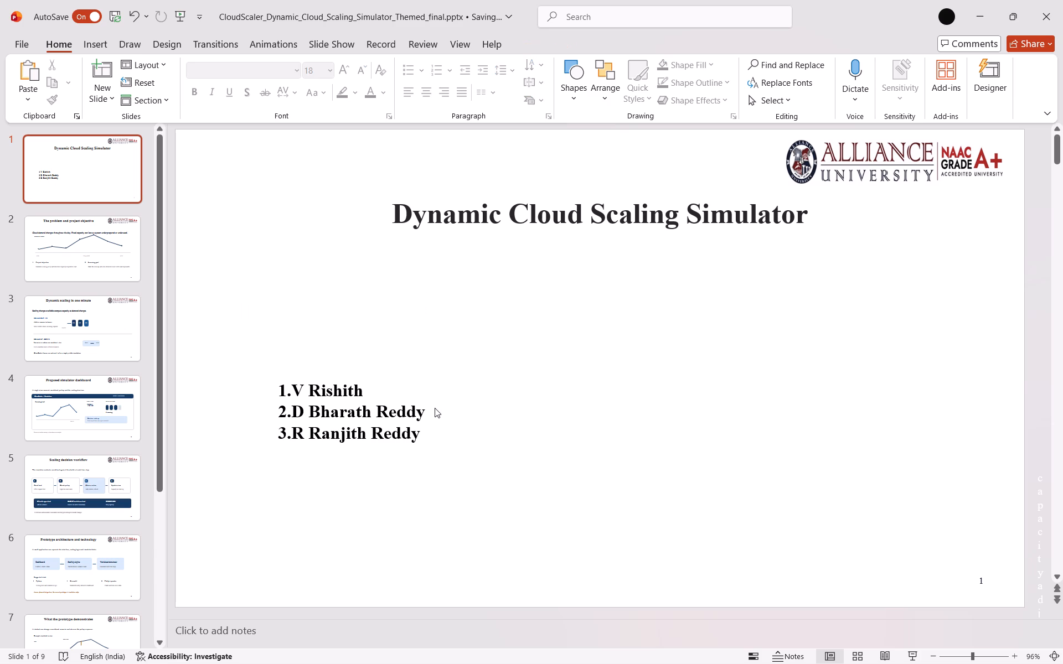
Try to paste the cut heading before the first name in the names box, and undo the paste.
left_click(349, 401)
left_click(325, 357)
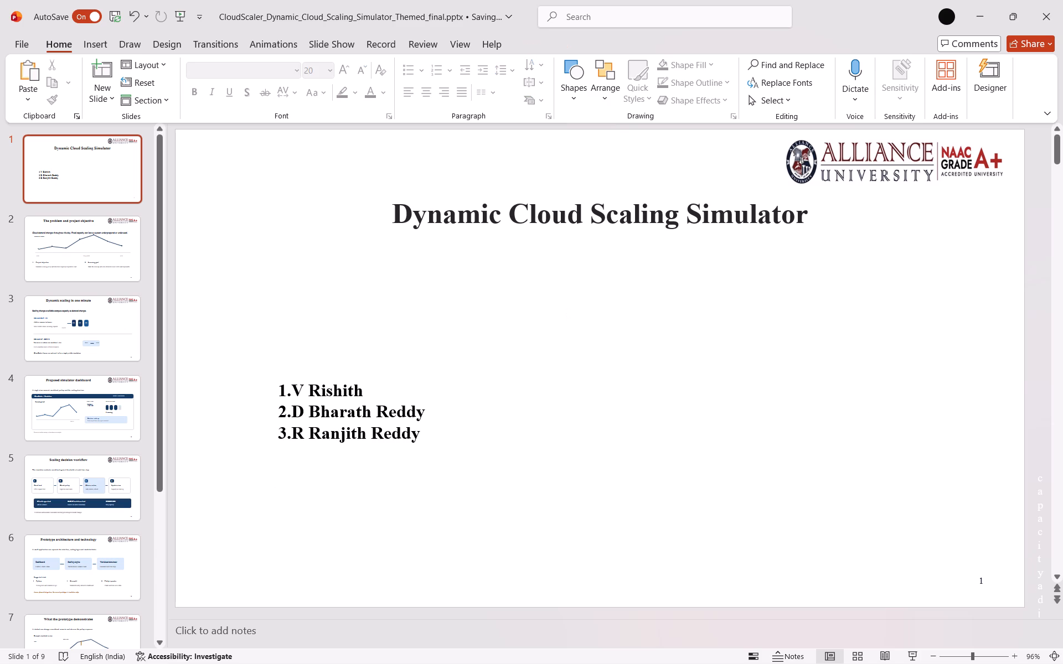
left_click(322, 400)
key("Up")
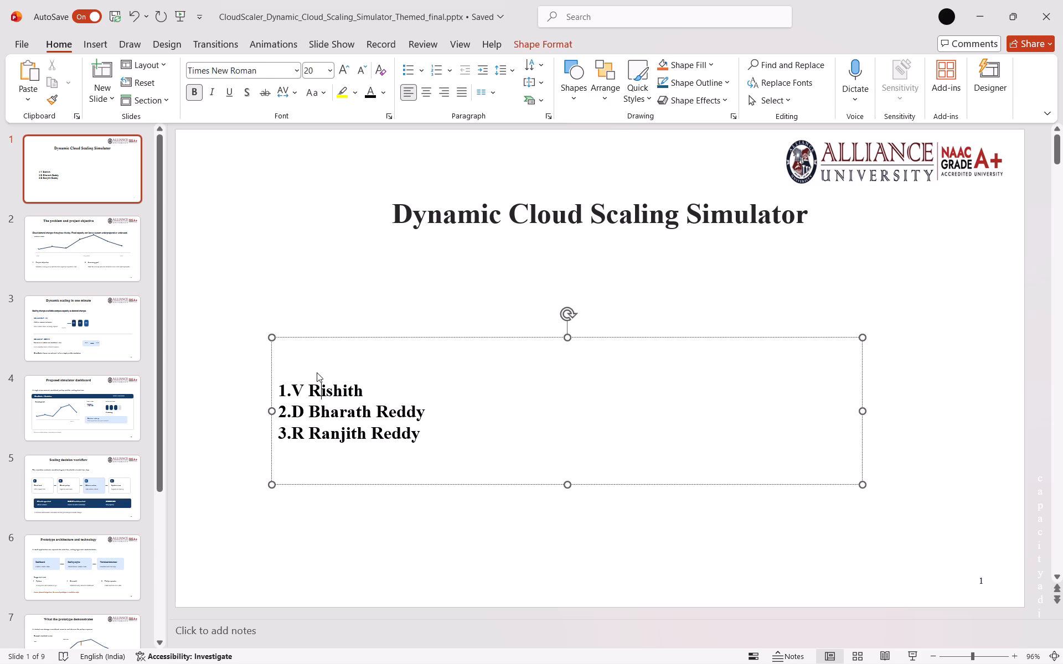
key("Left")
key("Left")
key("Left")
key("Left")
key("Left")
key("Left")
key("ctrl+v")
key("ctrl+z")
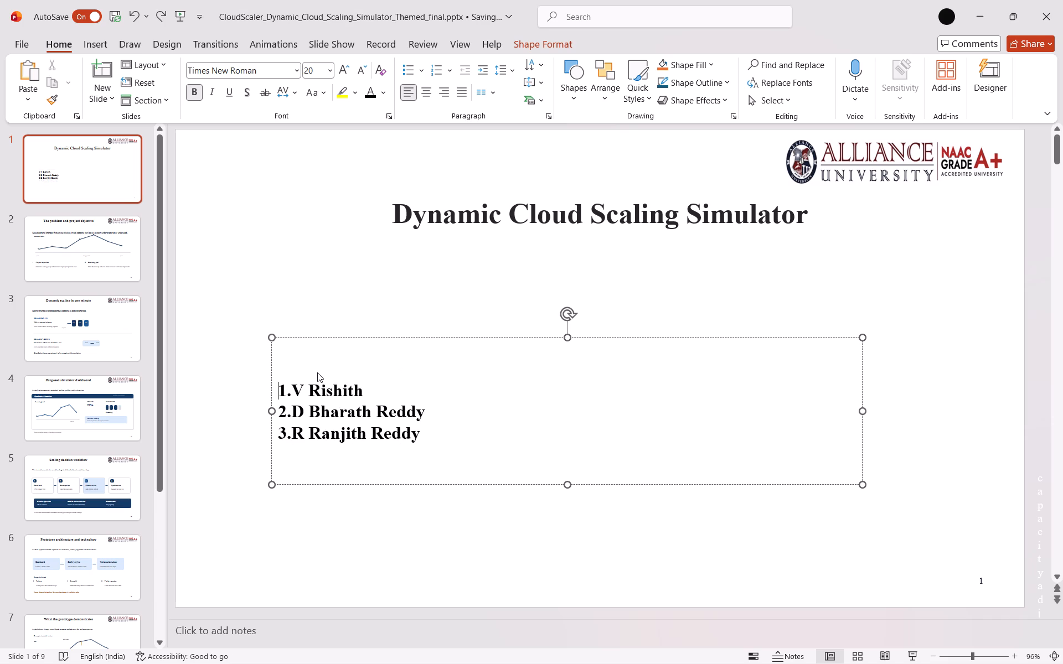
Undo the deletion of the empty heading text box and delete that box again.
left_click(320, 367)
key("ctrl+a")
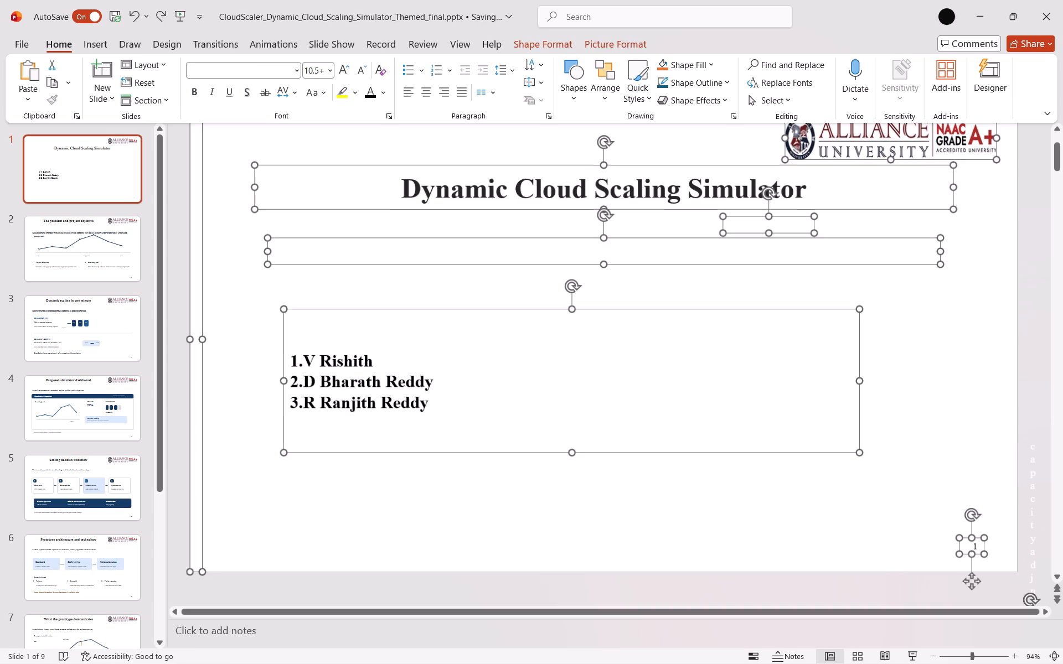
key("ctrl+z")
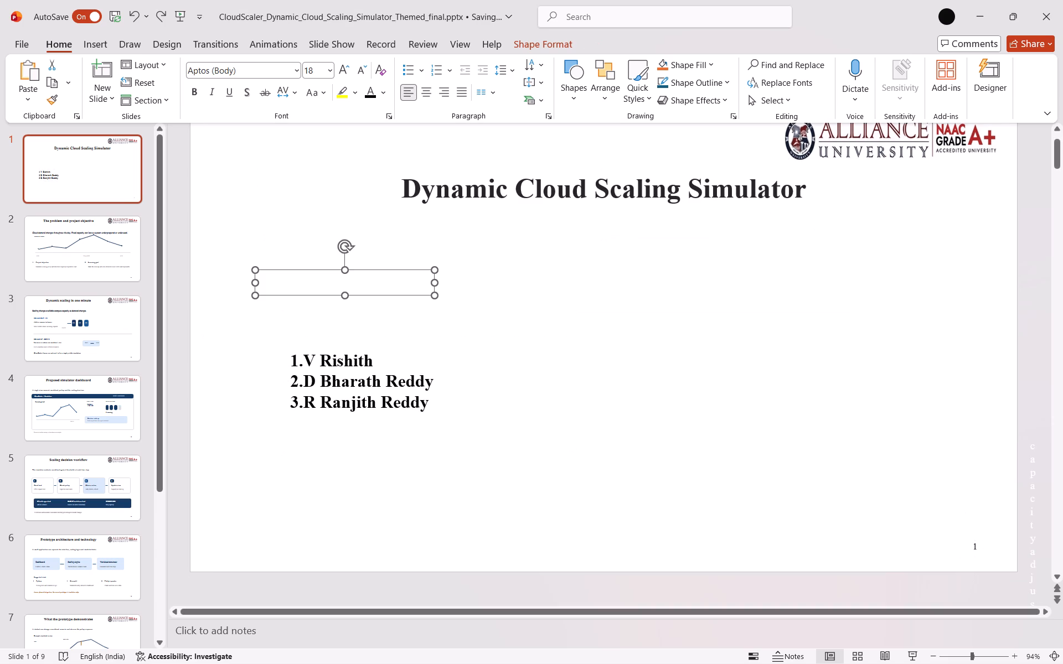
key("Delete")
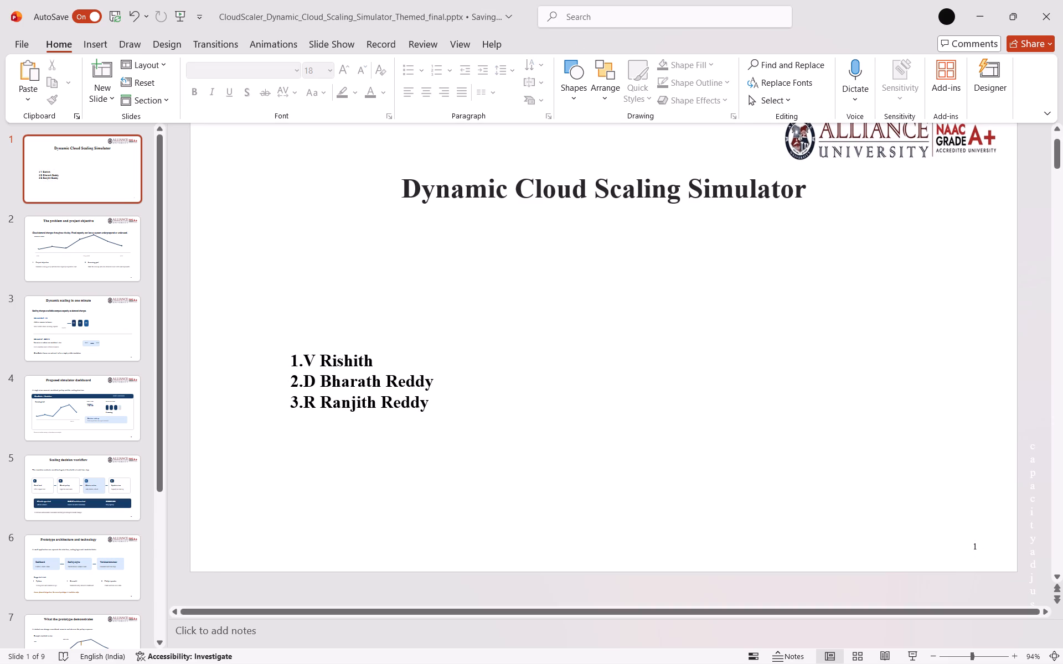
Set the font size of all three names in the names box to 28.
left_click(346, 379)
key("ctrl+a")
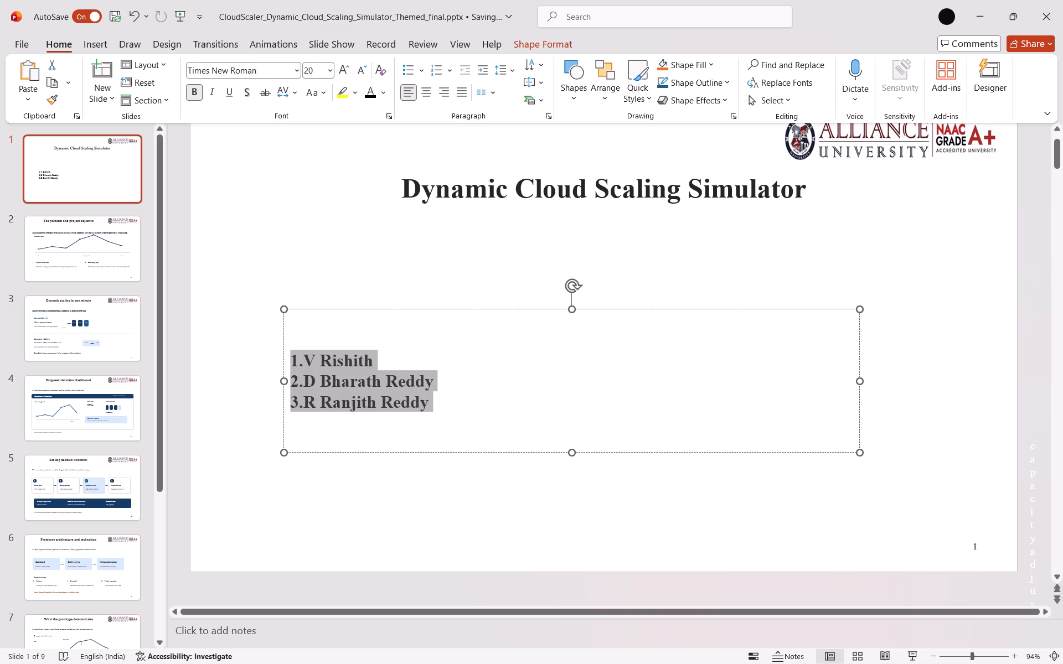
left_click(315, 71)
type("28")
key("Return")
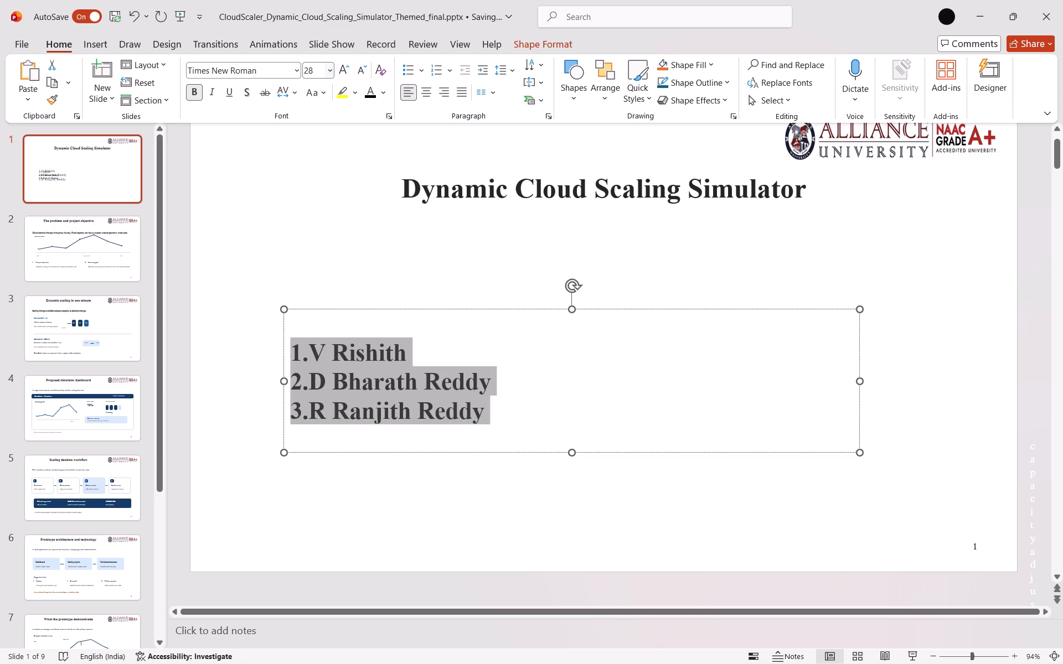
left_click(759, 355)
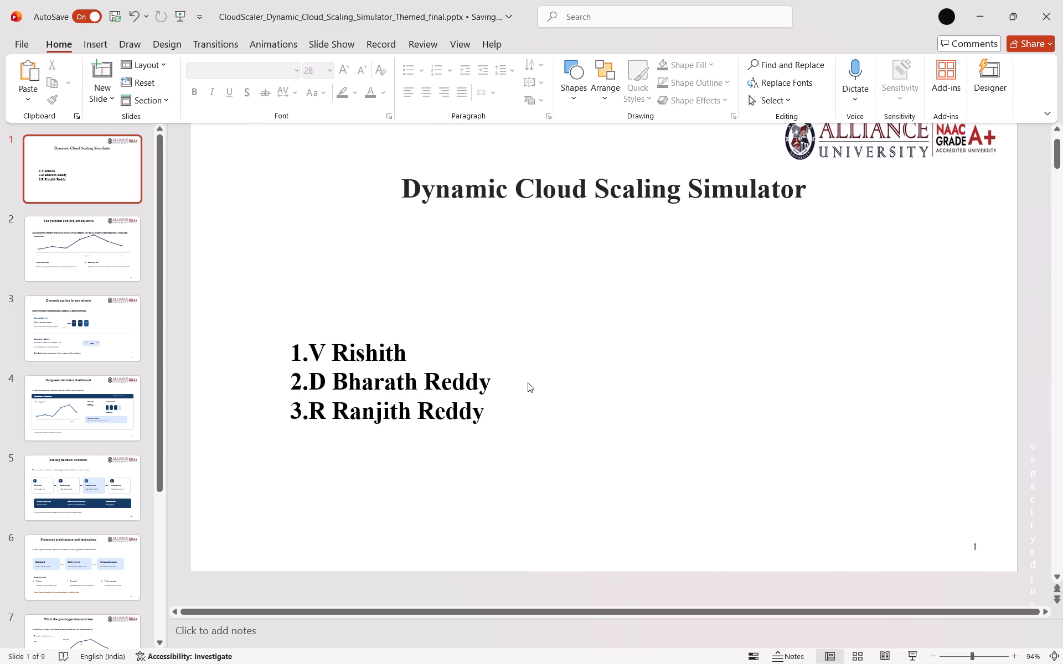
Remove the bold formatting from all three names in the names box.
left_click(528, 382)
left_click(448, 398)
key("ctrl+a")
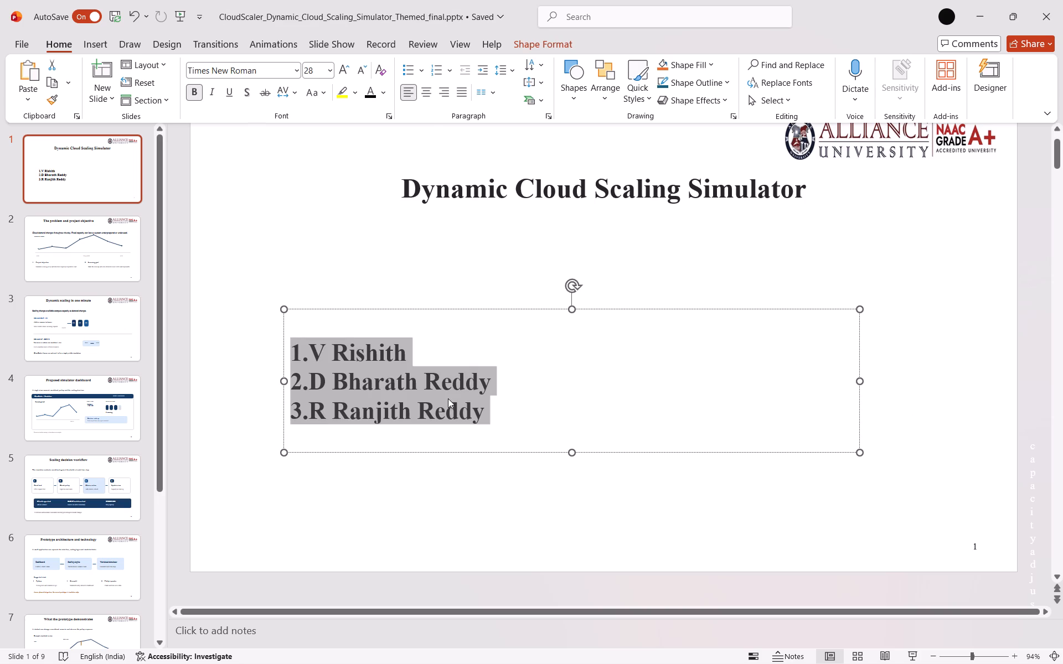
key("ctrl+b")
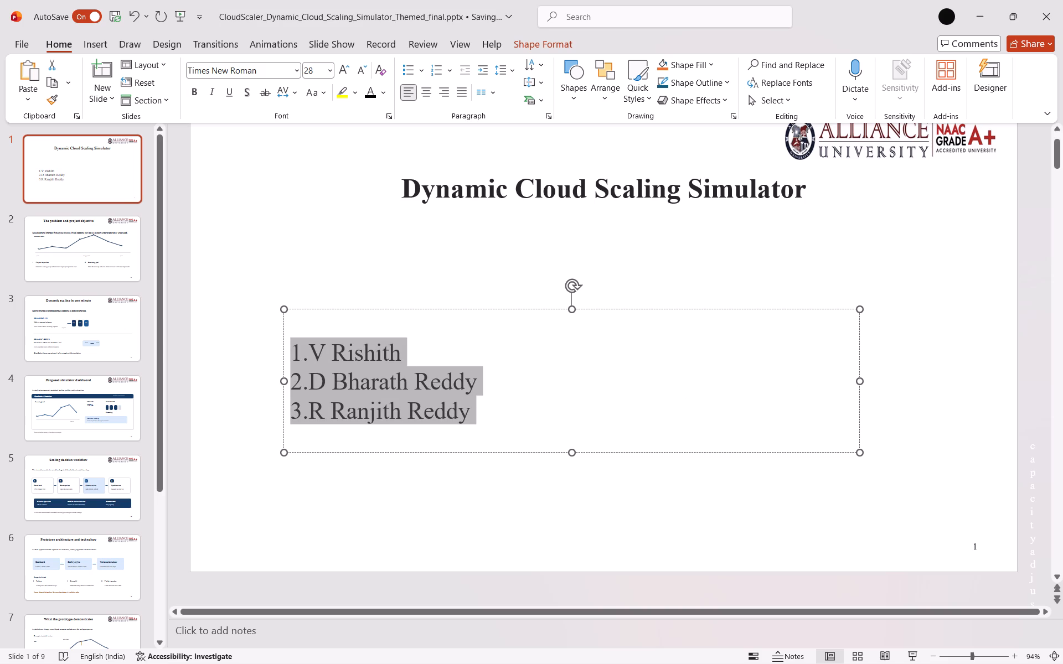
Narrow the names text box by pulling its right edge in toward the names.
left_click_drag(859, 381, 612, 372)
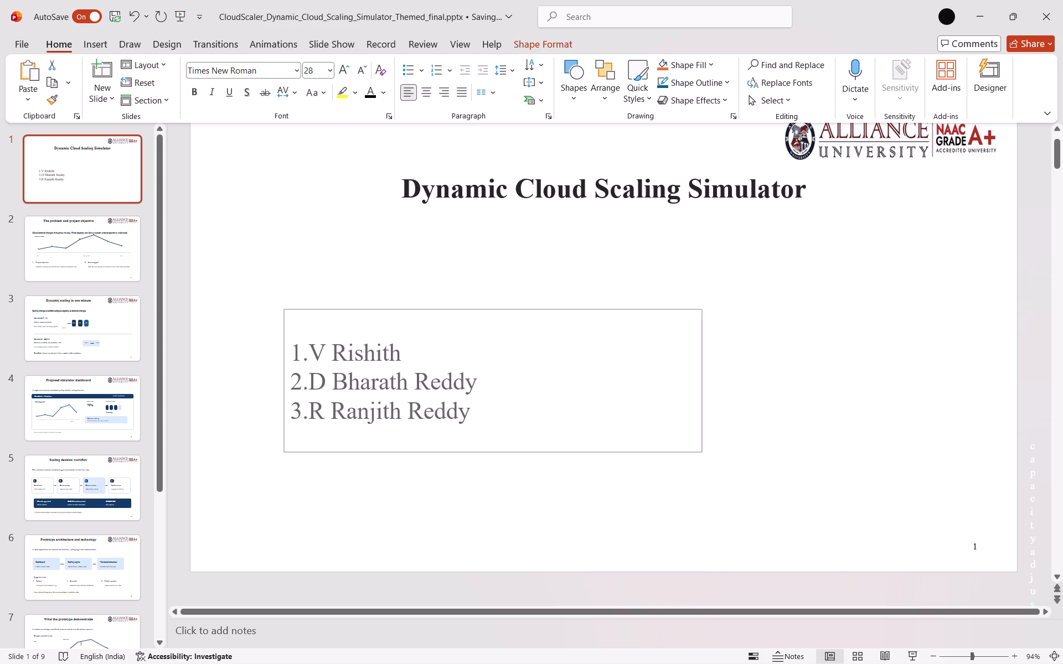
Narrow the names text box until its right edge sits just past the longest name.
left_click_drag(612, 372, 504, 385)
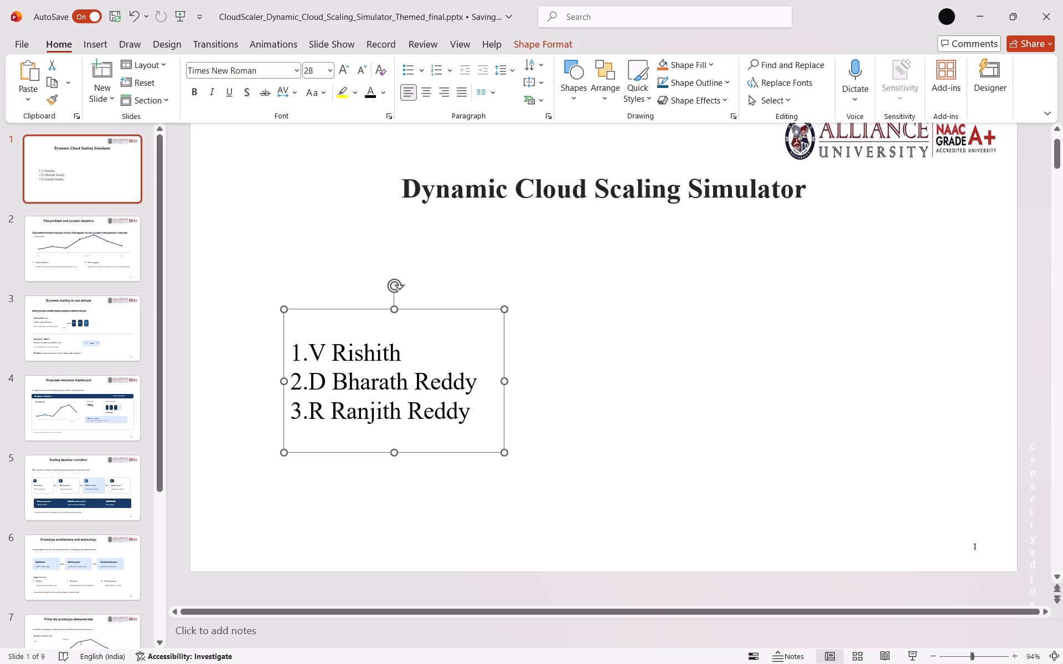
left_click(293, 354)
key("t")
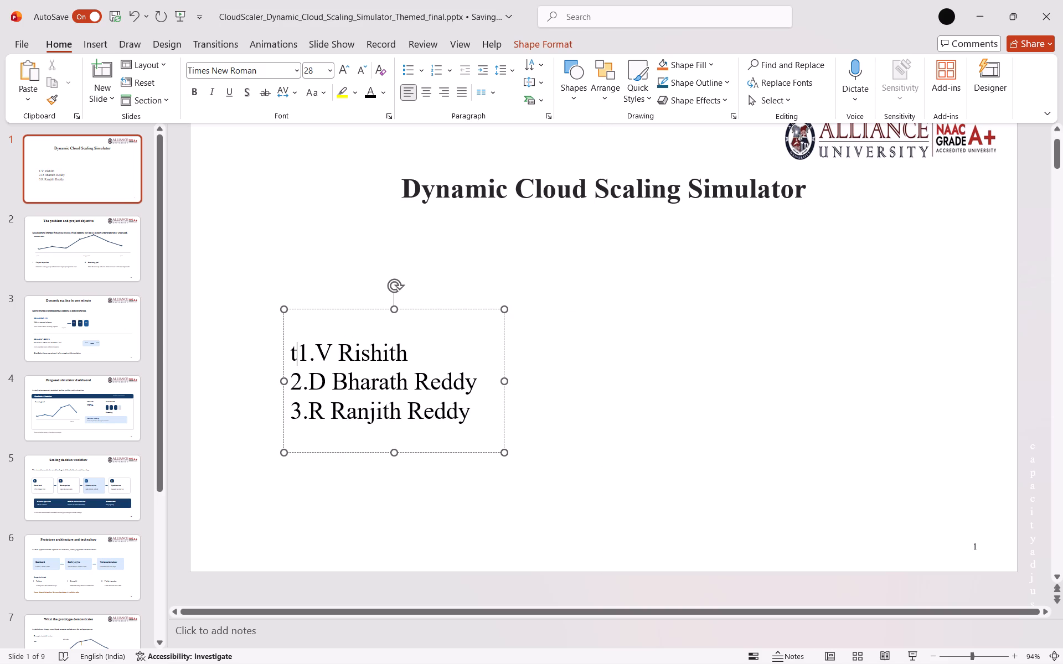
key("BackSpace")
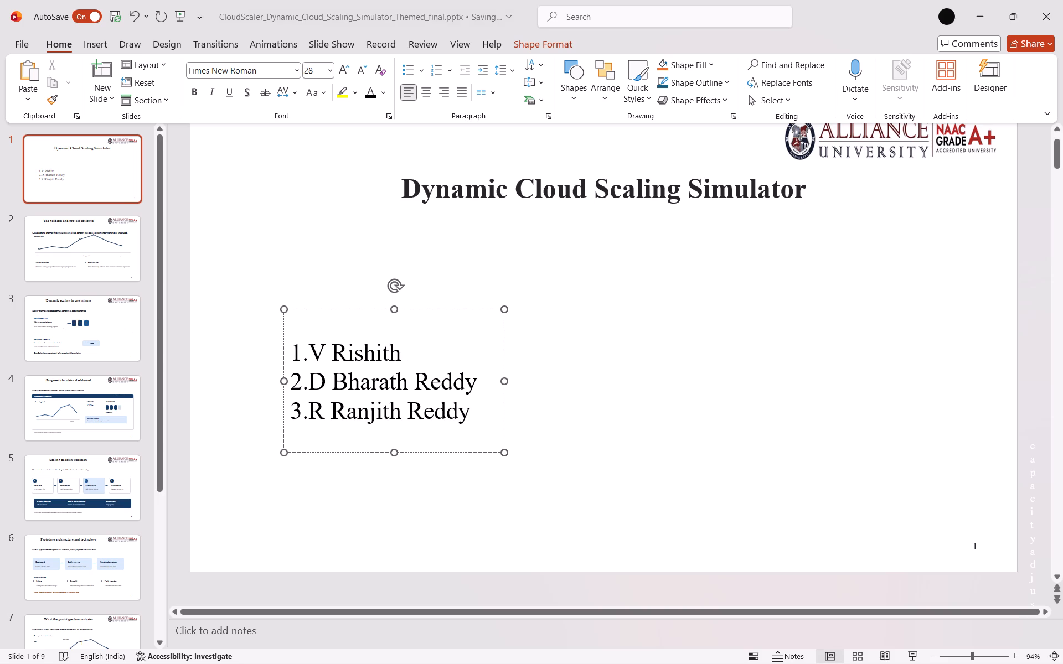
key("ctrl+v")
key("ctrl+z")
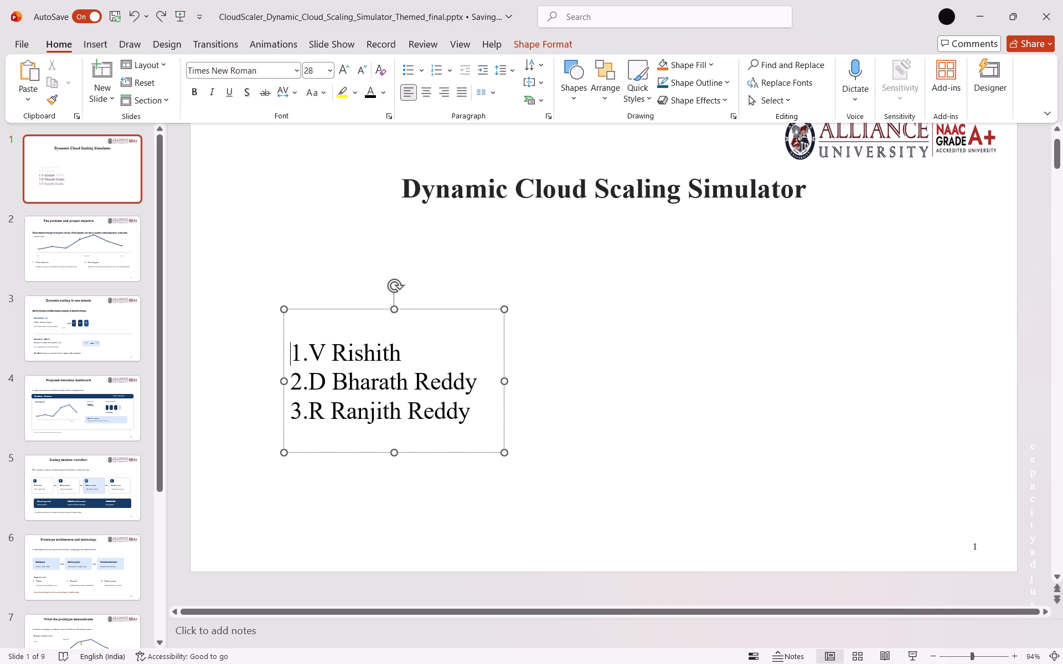
Add the heading line "Team Members :" above the first name in the names text box.
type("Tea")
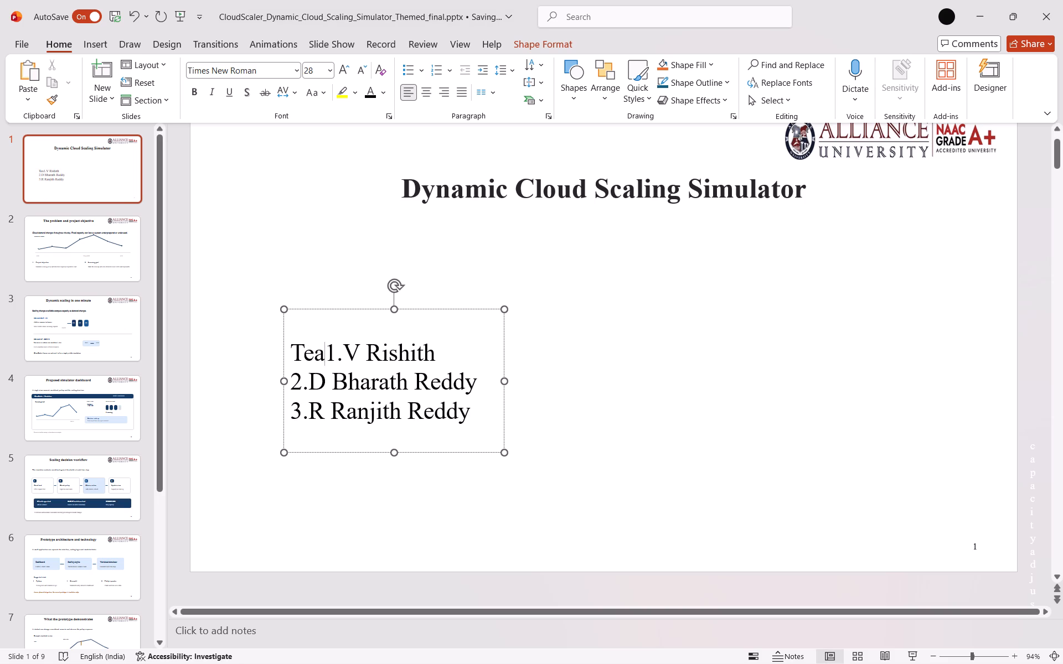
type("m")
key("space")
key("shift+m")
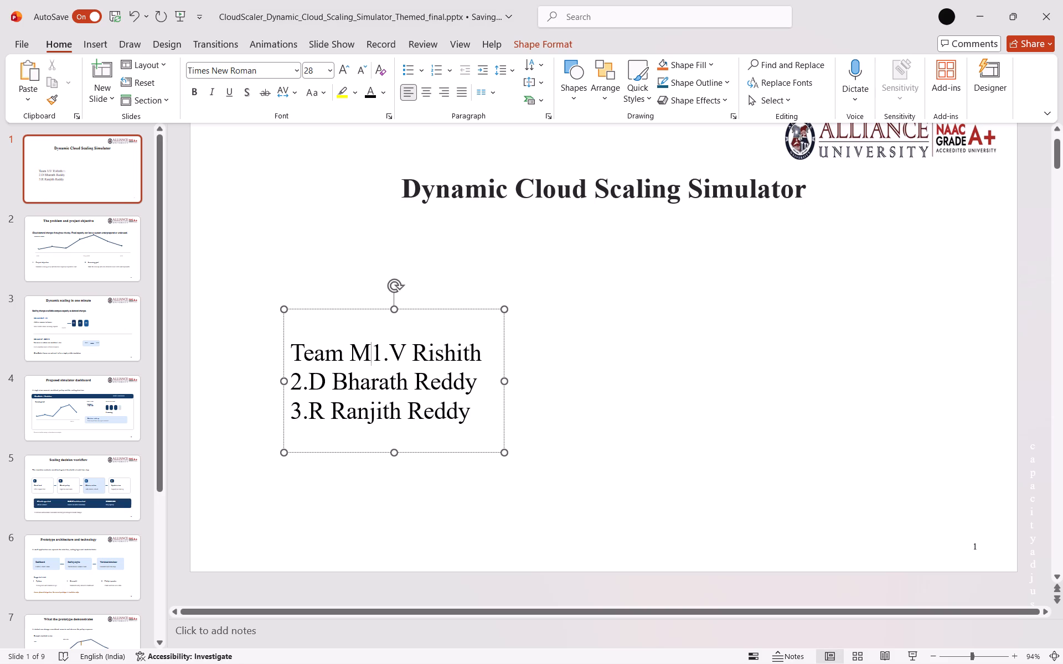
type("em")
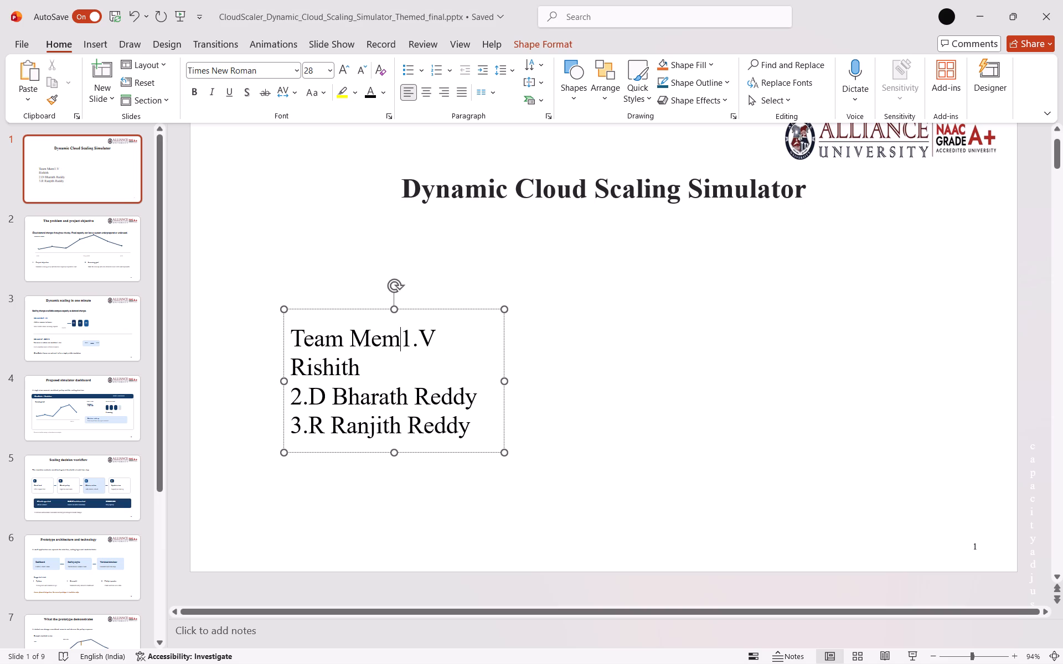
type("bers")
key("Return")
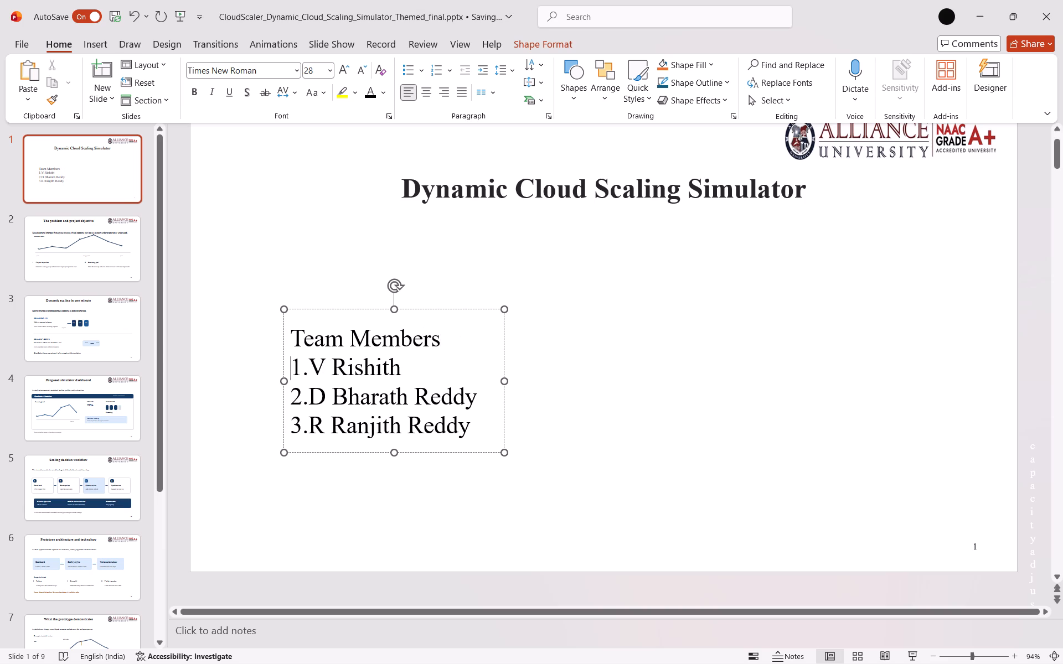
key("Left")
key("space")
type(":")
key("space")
Make the "Team Members :" heading line bold.
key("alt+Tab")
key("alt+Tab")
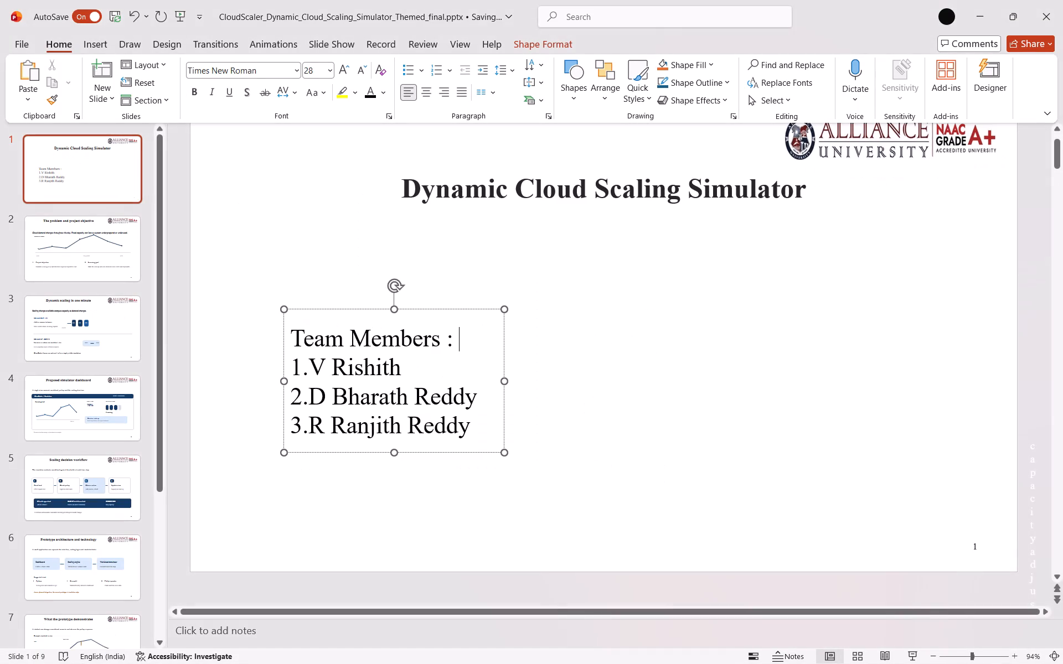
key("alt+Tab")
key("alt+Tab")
left_click_drag(456, 340, 393, 333)
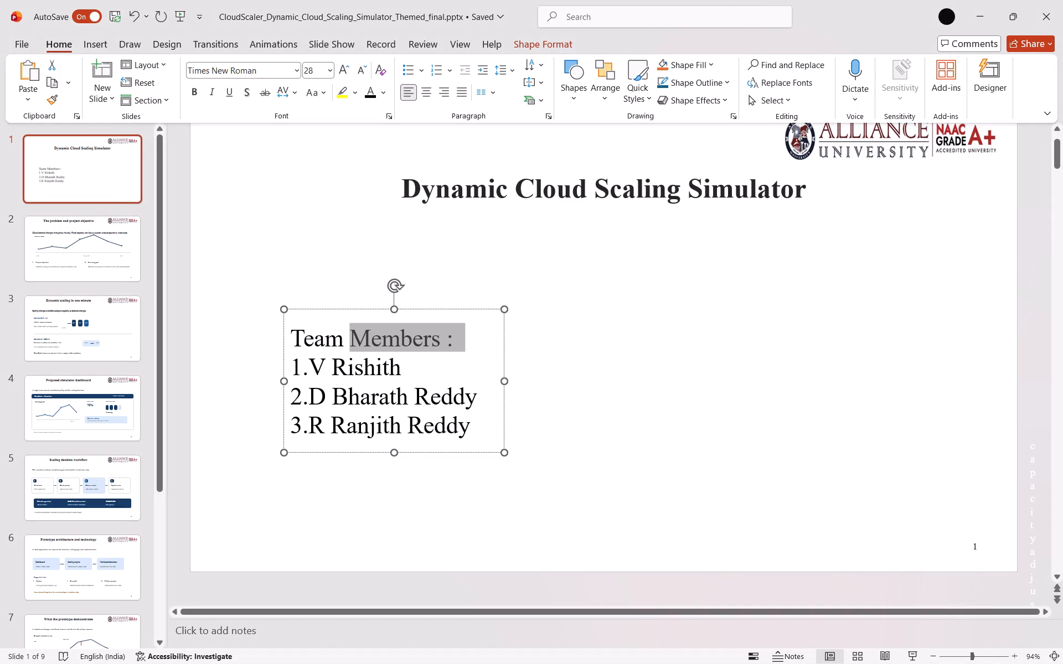
left_click_drag(393, 333, 321, 343)
key("ctrl+b")
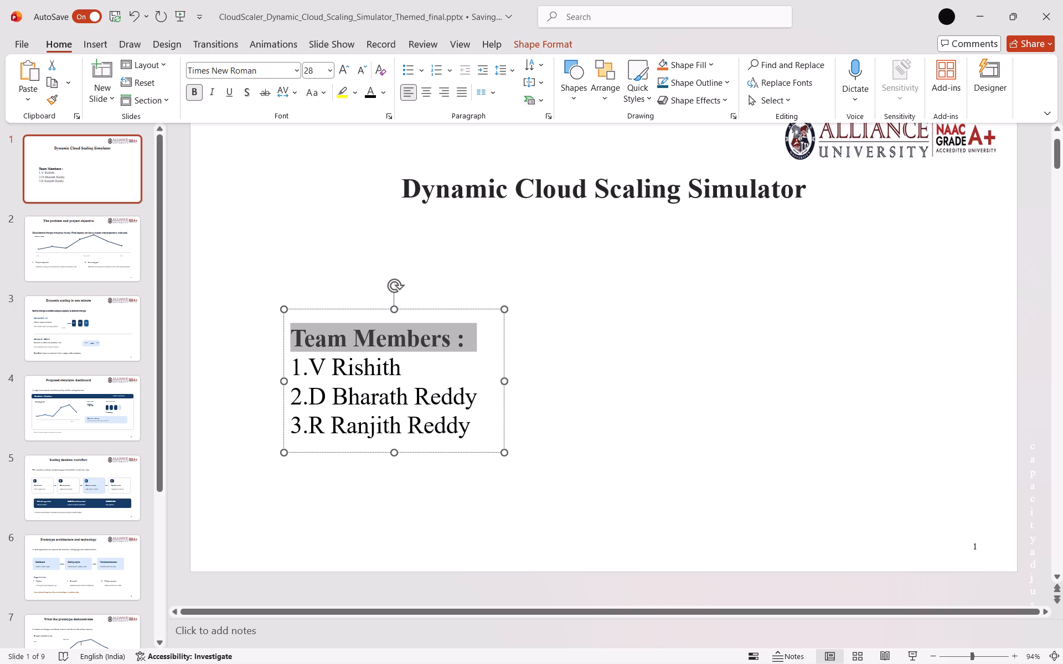
left_click(419, 428)
left_click(430, 467)
Compare with the earlier project's title slide, and widen the names text box well past the names on its right side.
key("alt+Tab")
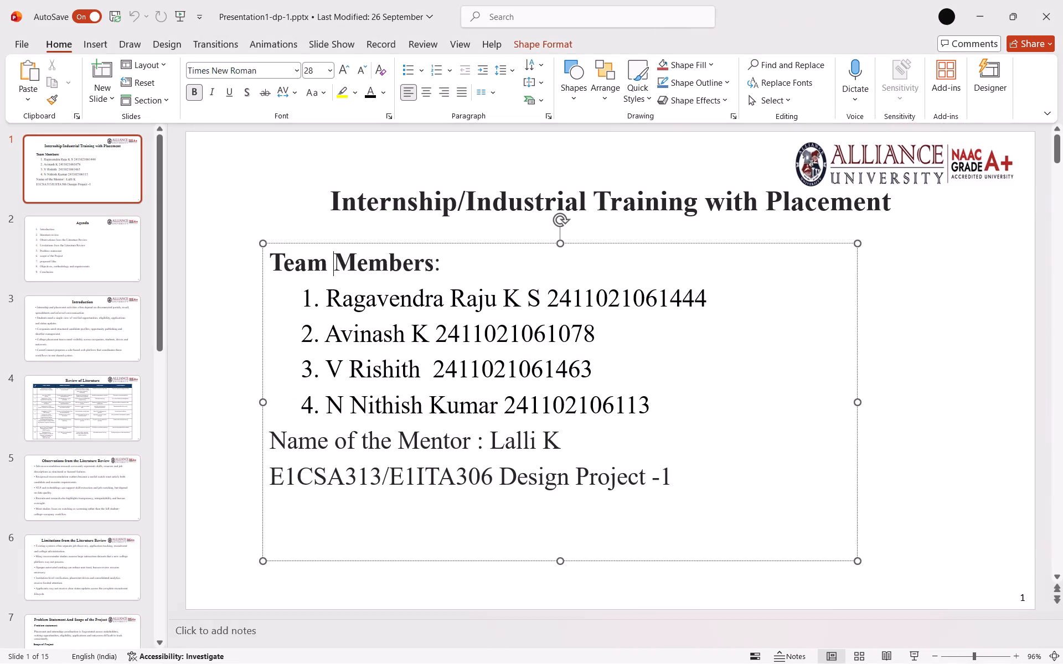
key("alt+Tab")
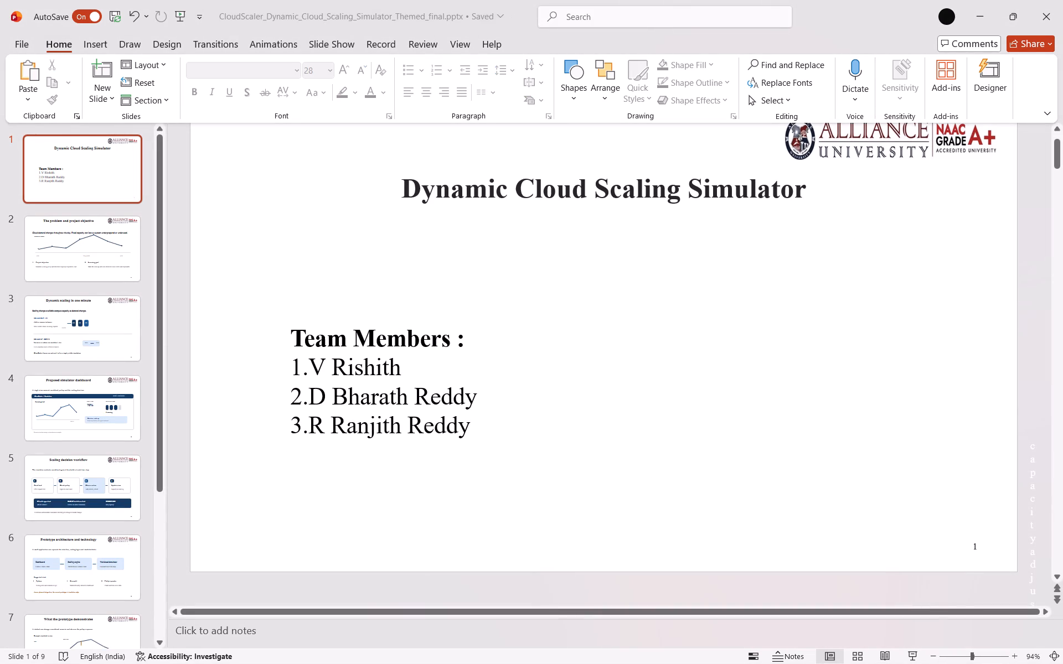
left_click_drag(292, 366, 475, 434)
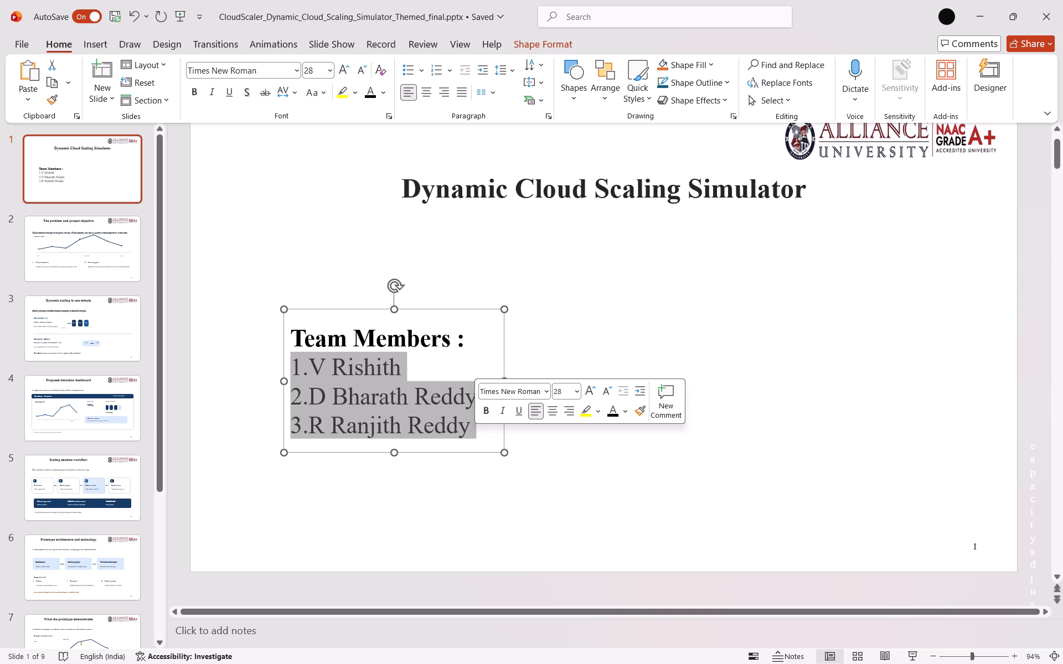
left_click(541, 360)
left_click(452, 381)
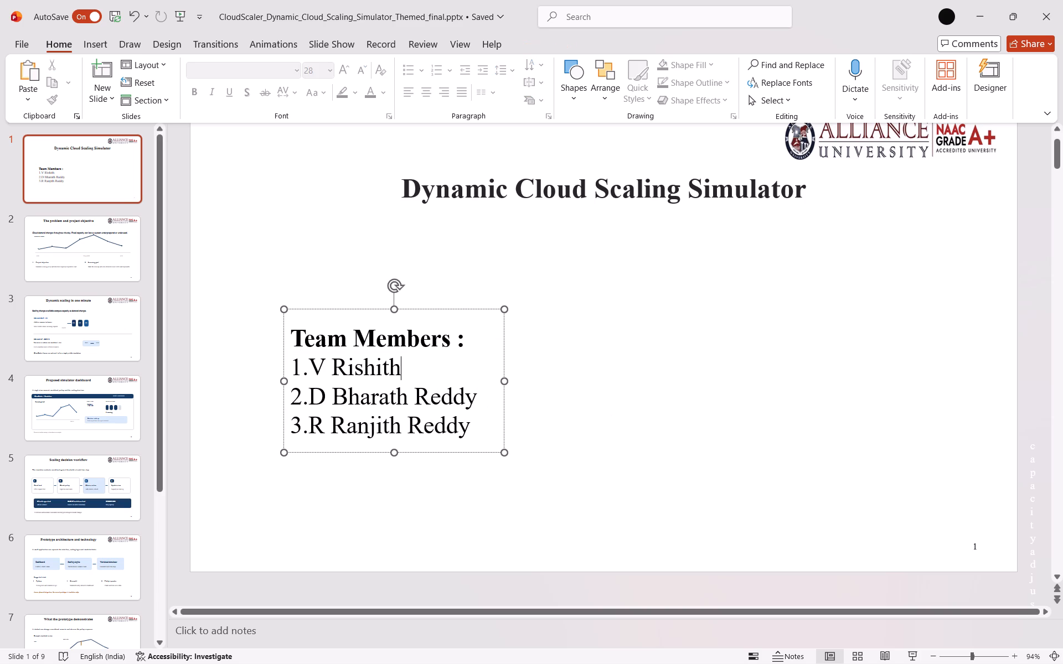
left_click_drag(505, 381, 706, 392)
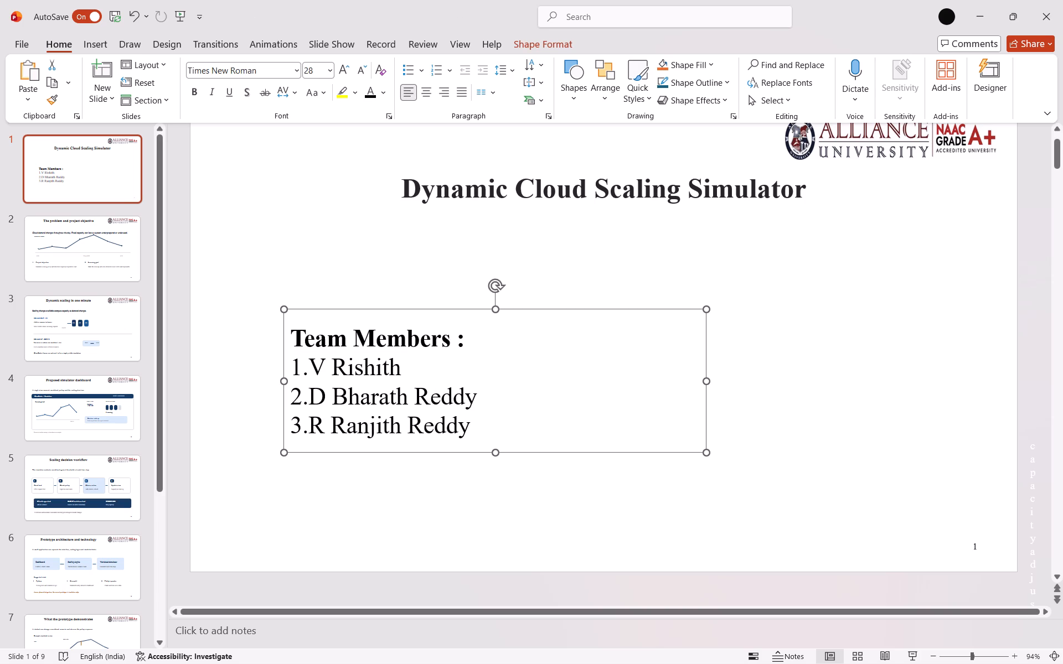
Indent each of the three numbered names by one tab stop under the "Team Members :" heading.
left_click_drag(295, 366, 440, 416)
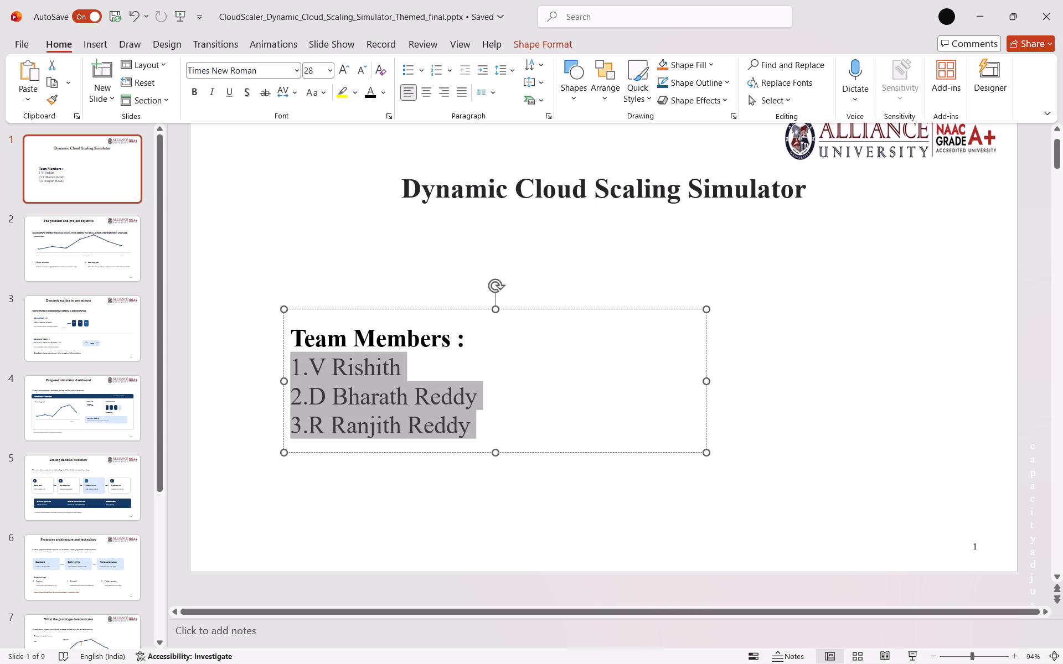
left_click_drag(440, 416, 449, 418)
left_click(294, 364)
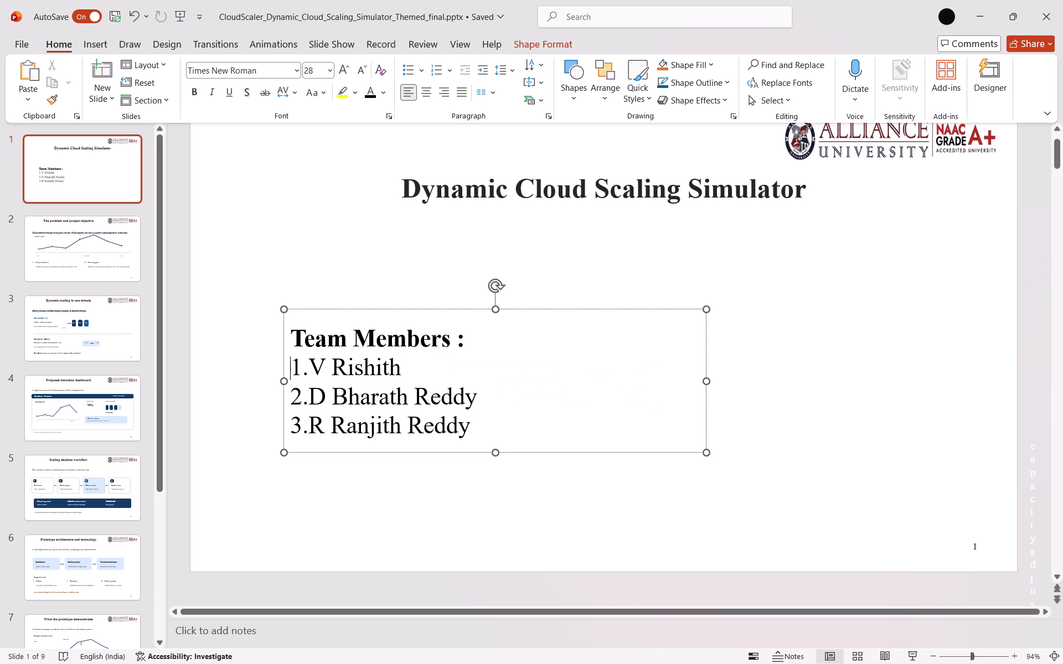
key("Tab")
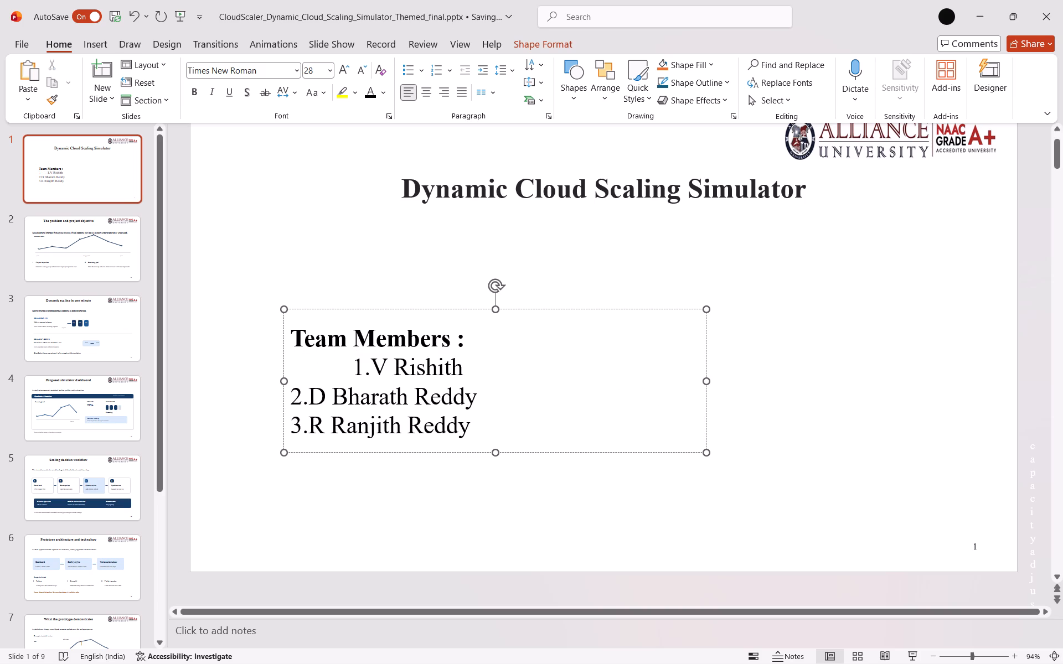
left_click(296, 391)
key("Tab")
left_click(291, 422)
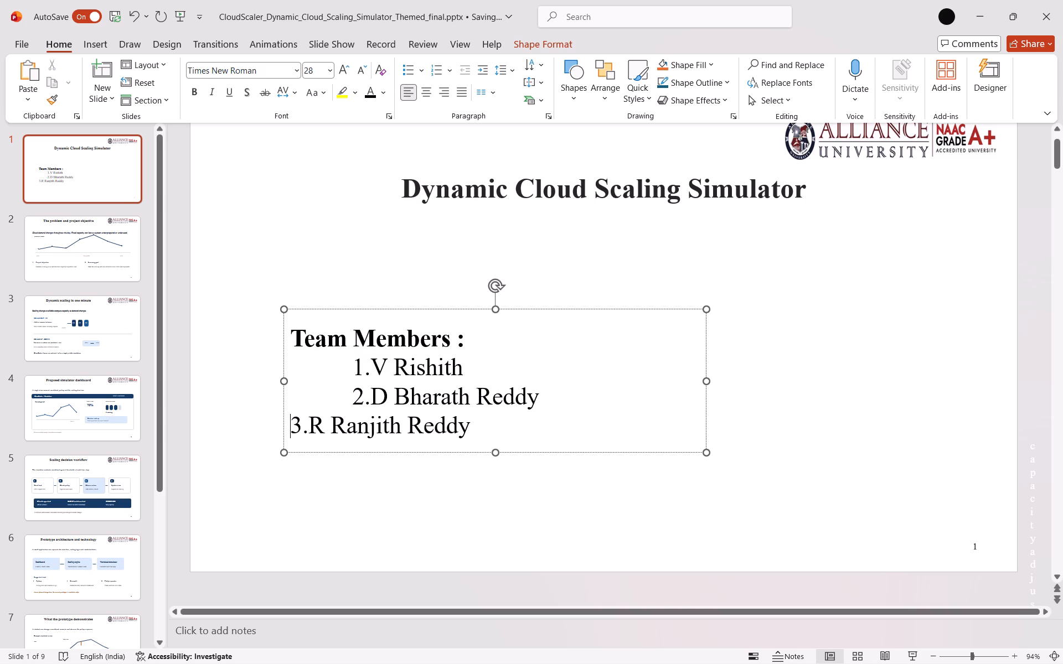
key("Tab")
key("Tab")
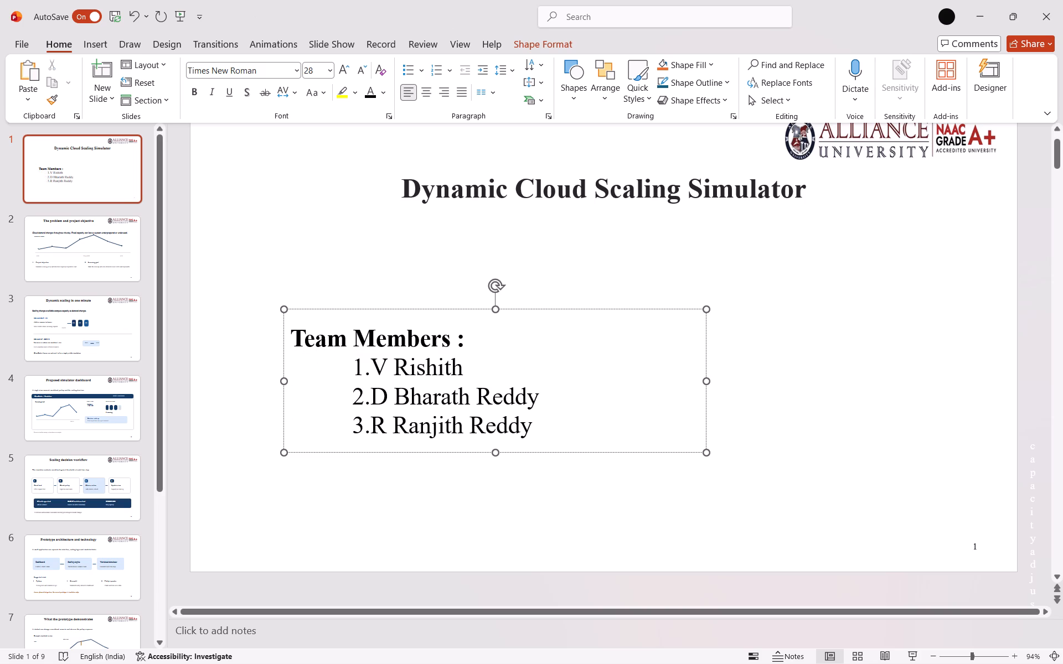
left_click(330, 502)
Move the team members text box up to just below the slide title, like the earlier project's title slide.
key("alt+Tab")
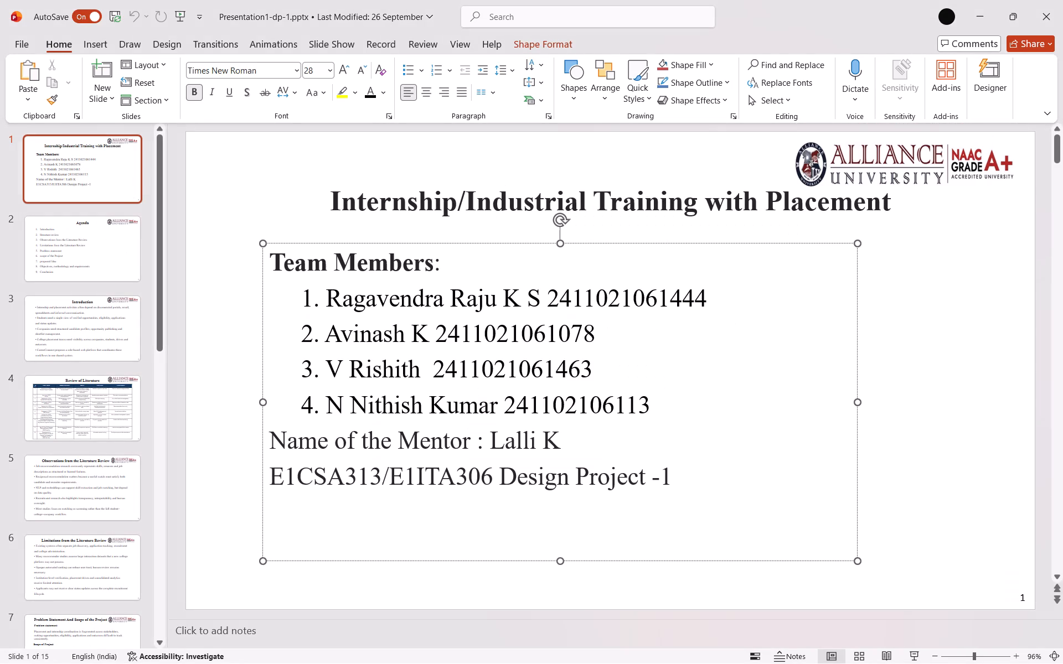
key("alt+Tab")
key("alt+Tab")
key("alt+Tab")
left_click(404, 346)
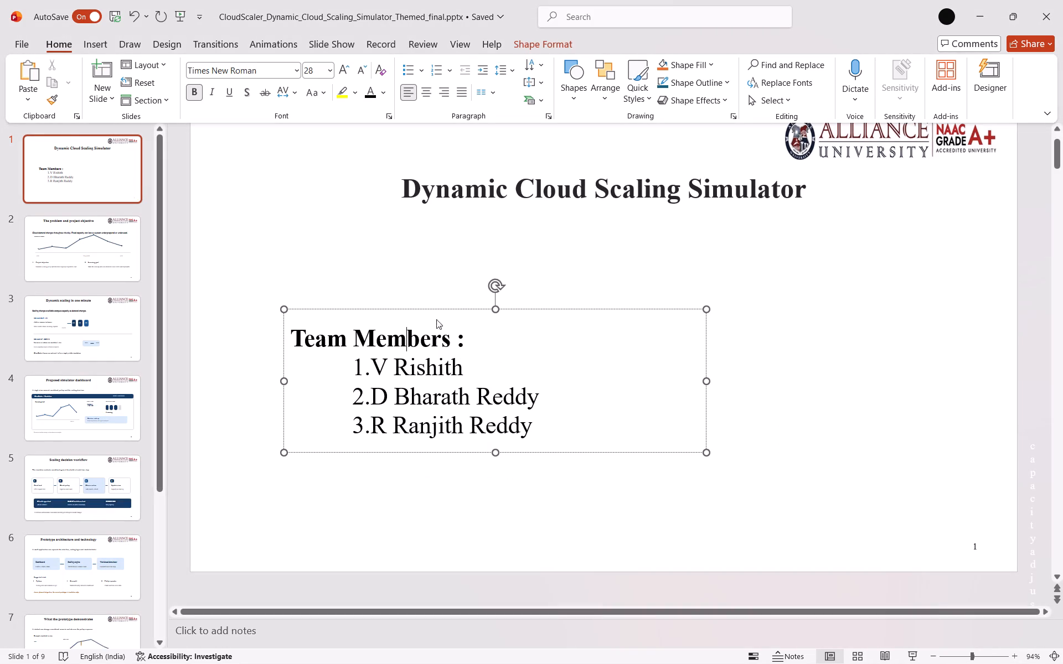
left_click_drag(448, 313, 443, 246)
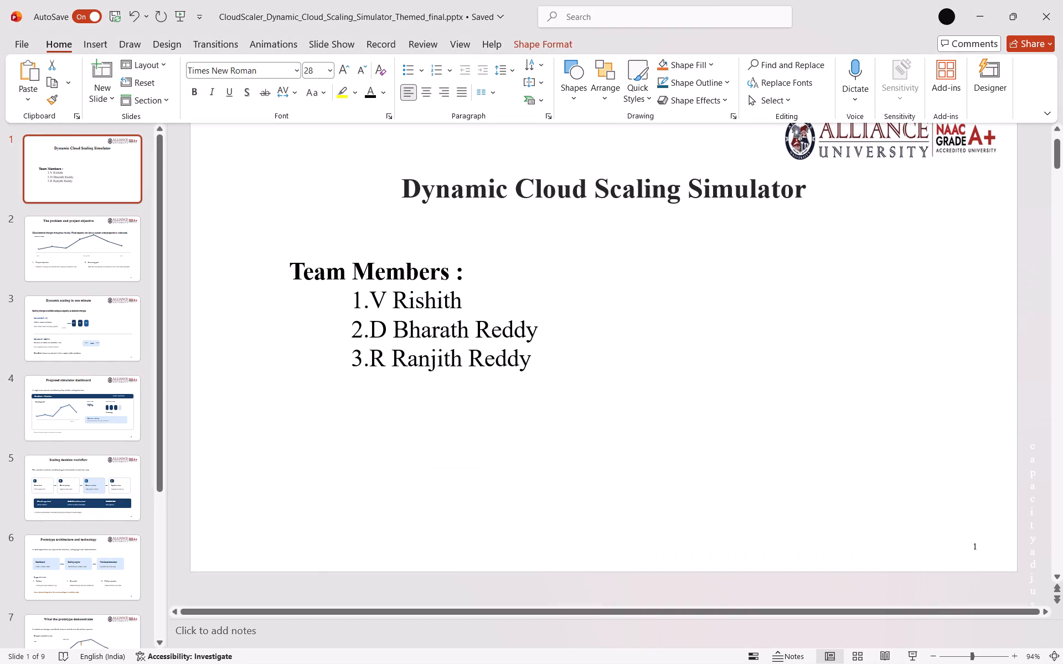
left_click_drag(443, 246, 438, 226)
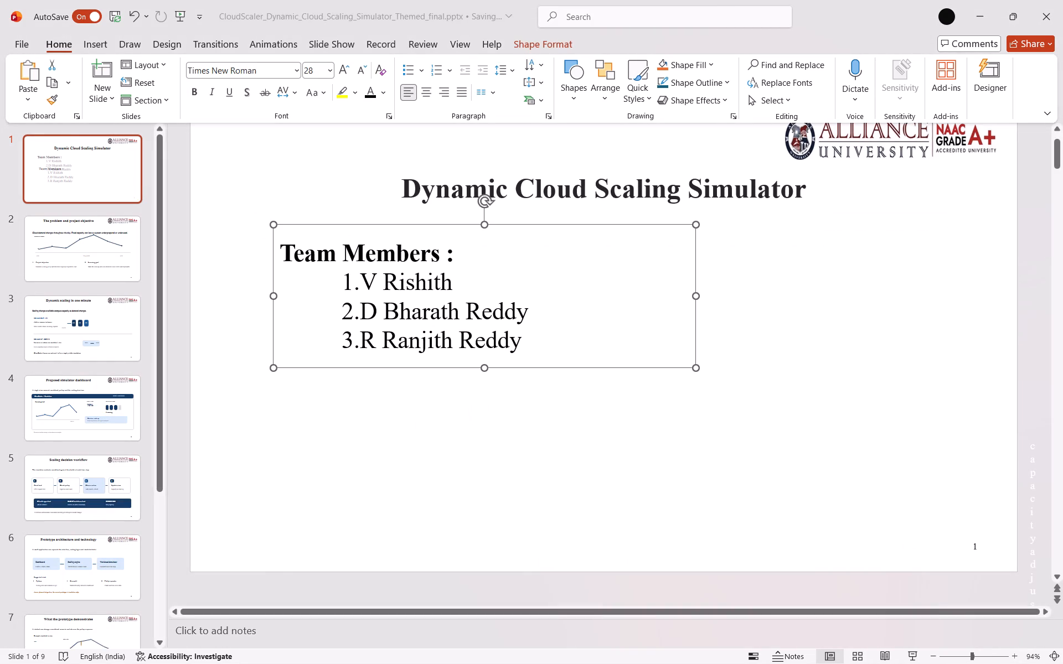
left_click(467, 443)
Check the member list's paragraph formatting in the earlier project presentation, and set the CloudScaler names' line spacing to 1.0.
key("alt+Tab")
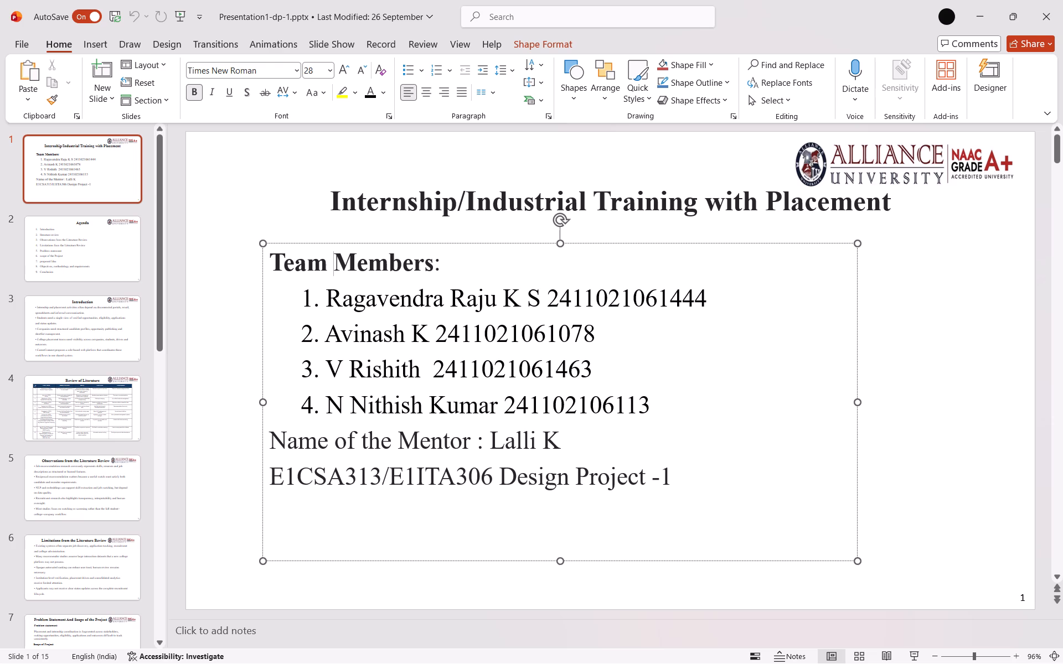
left_click(463, 269)
left_click_drag(302, 295, 595, 397)
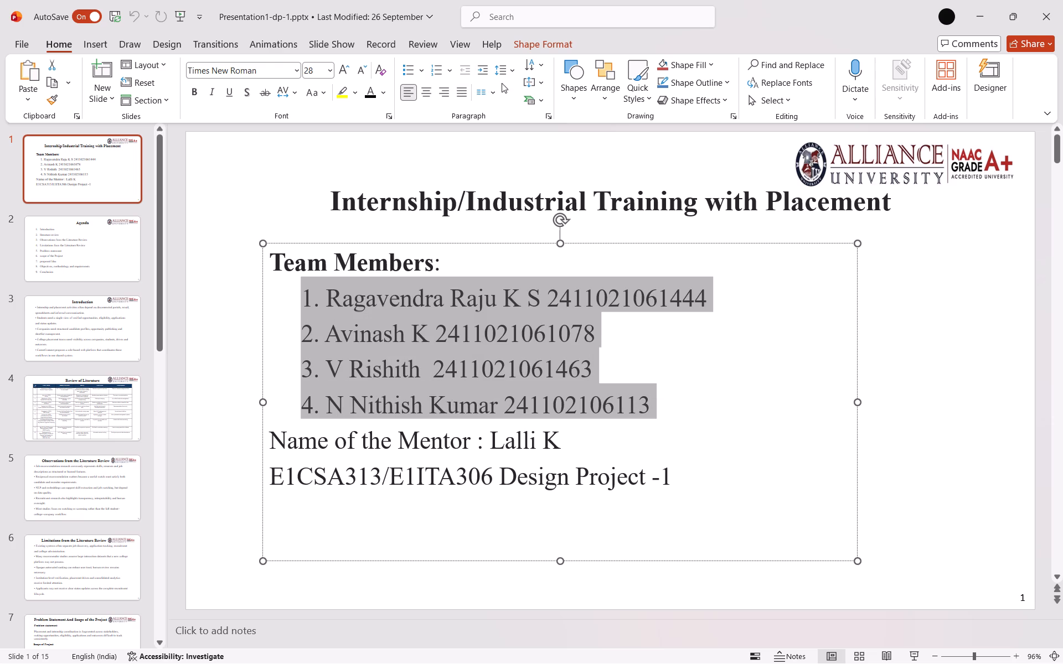
left_click(510, 70)
left_click(510, 70)
key("alt+Tab")
left_click(381, 299)
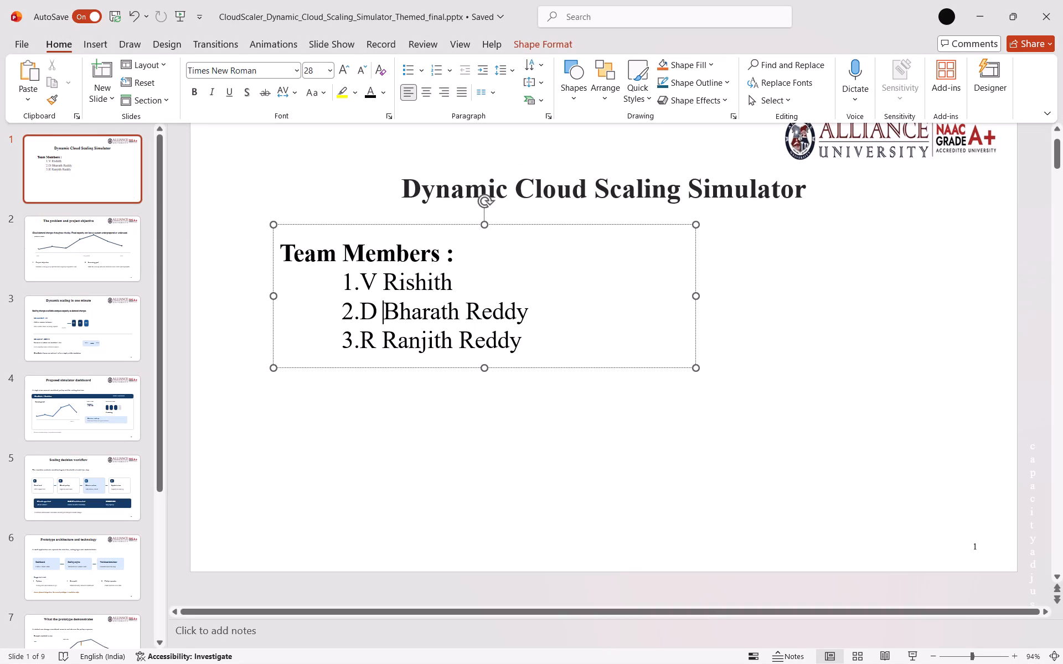
left_click_drag(342, 278, 493, 340)
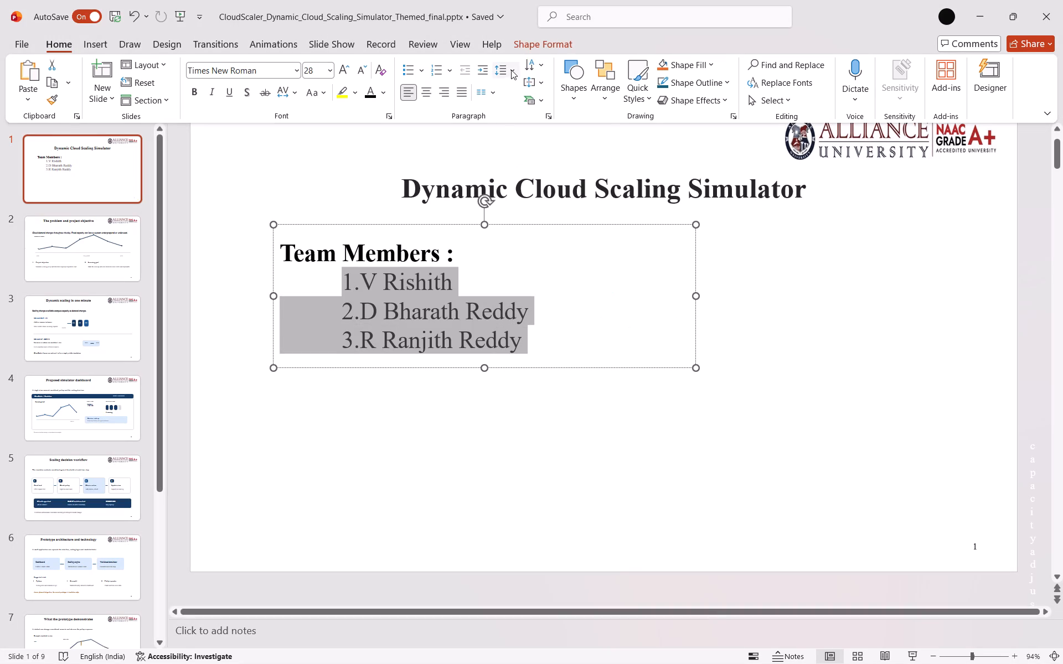
left_click(511, 70)
left_click(530, 87)
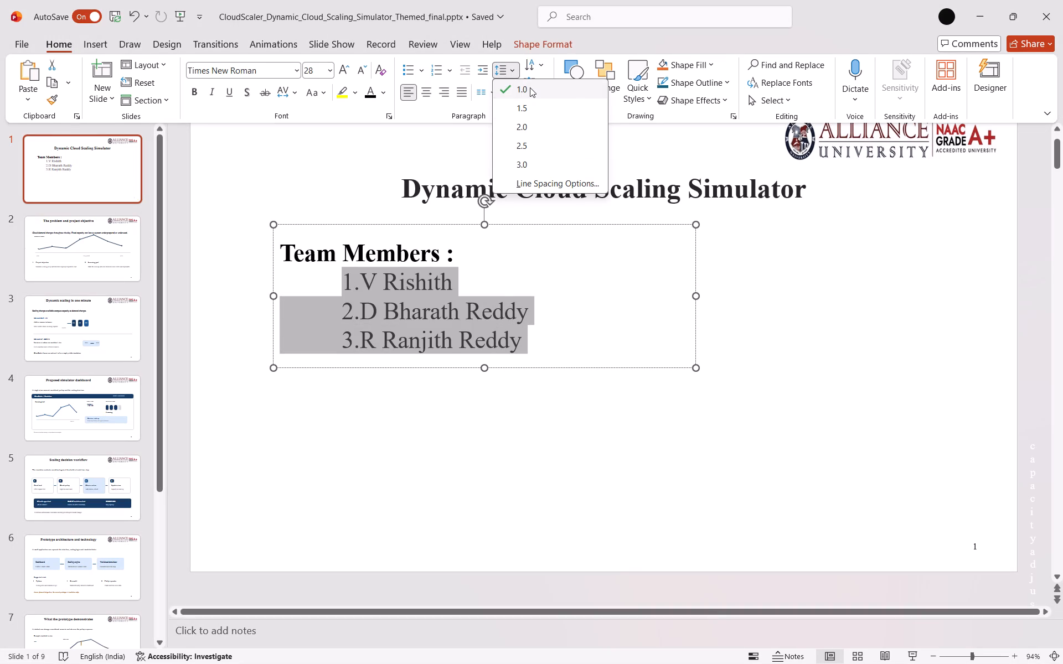
Set the line spacing of the "Team Members :" heading and all three names to 1.5.
left_click(500, 295)
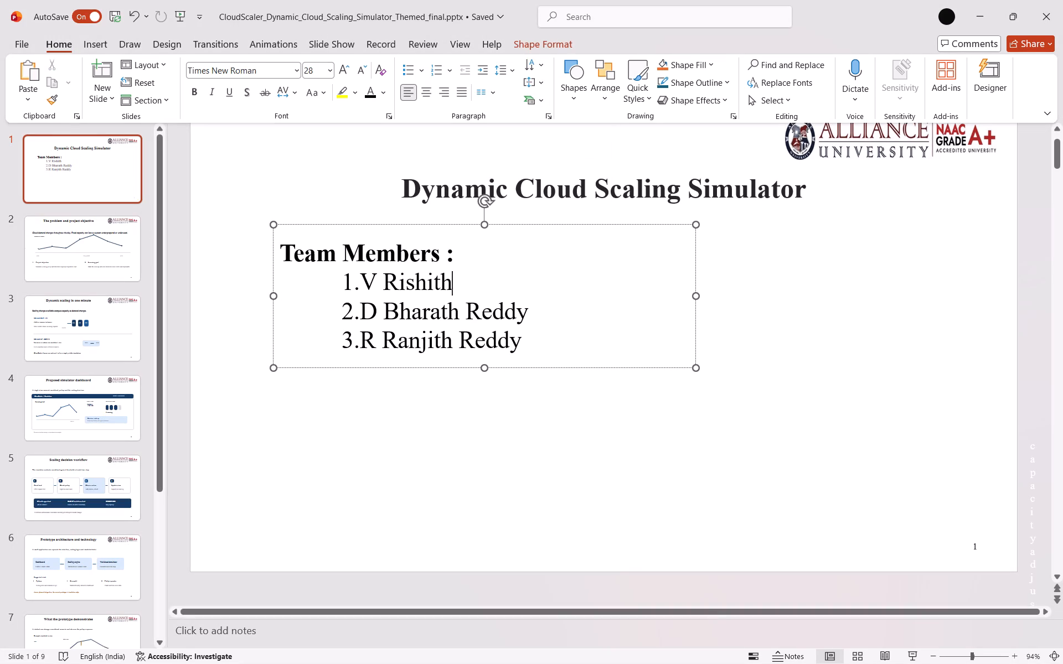
left_click_drag(285, 252, 524, 336)
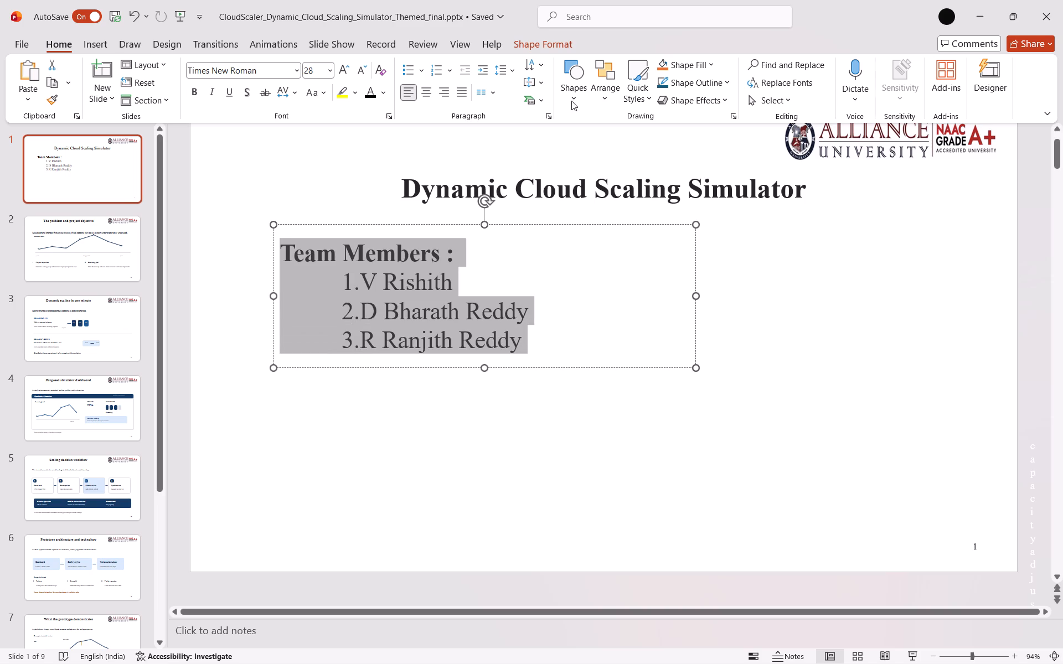
left_click(508, 72)
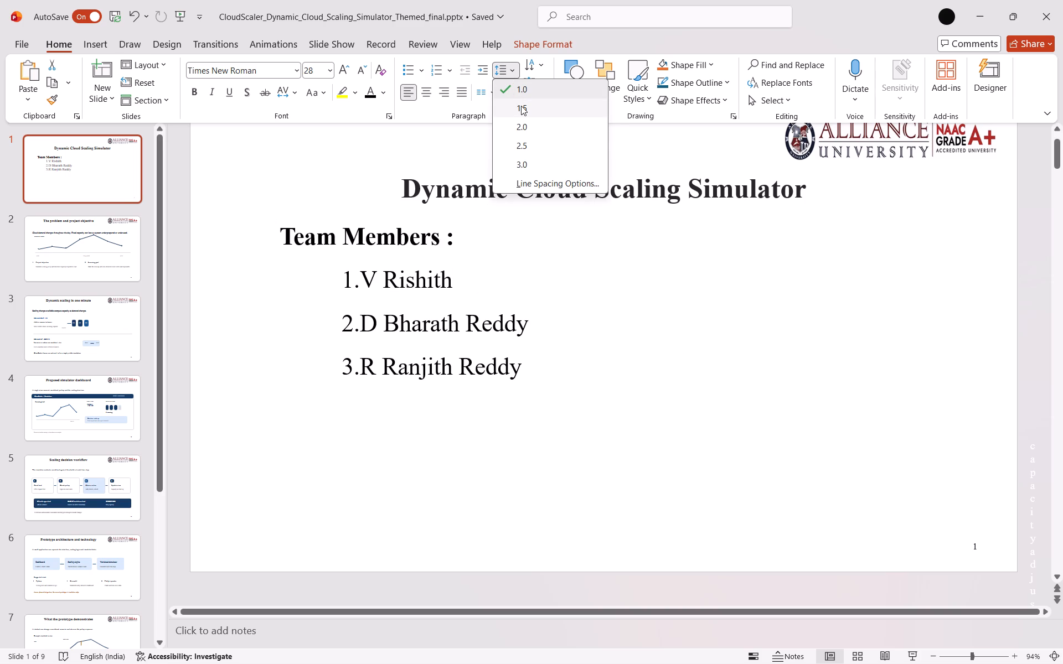
left_click(521, 106)
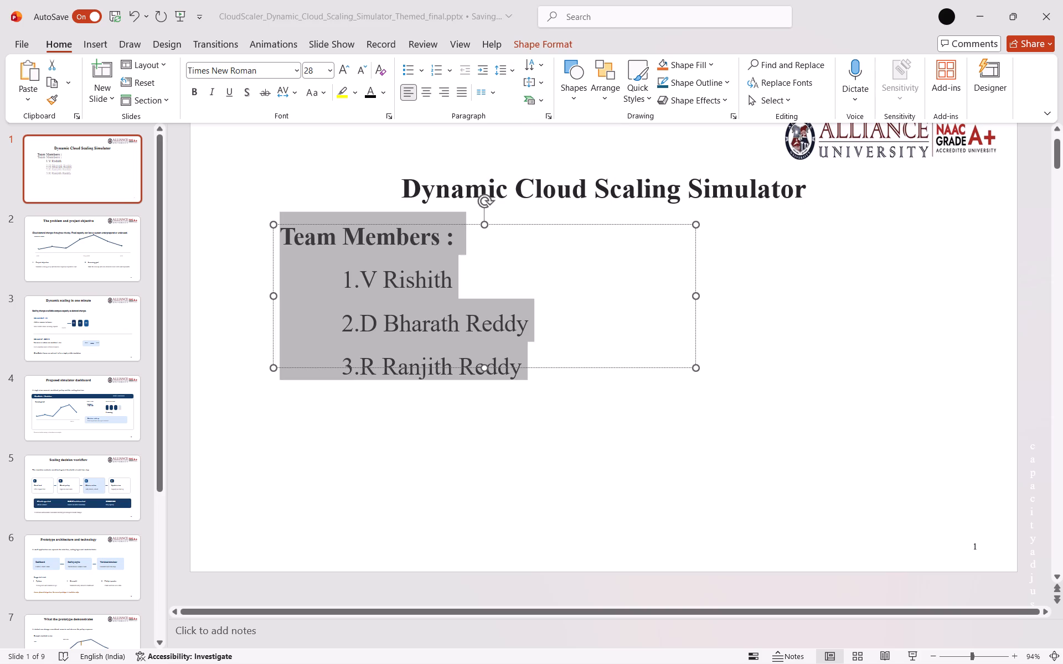
left_click(511, 241)
Add the matching student ID number after the first and second team members' names.
left_click(473, 288)
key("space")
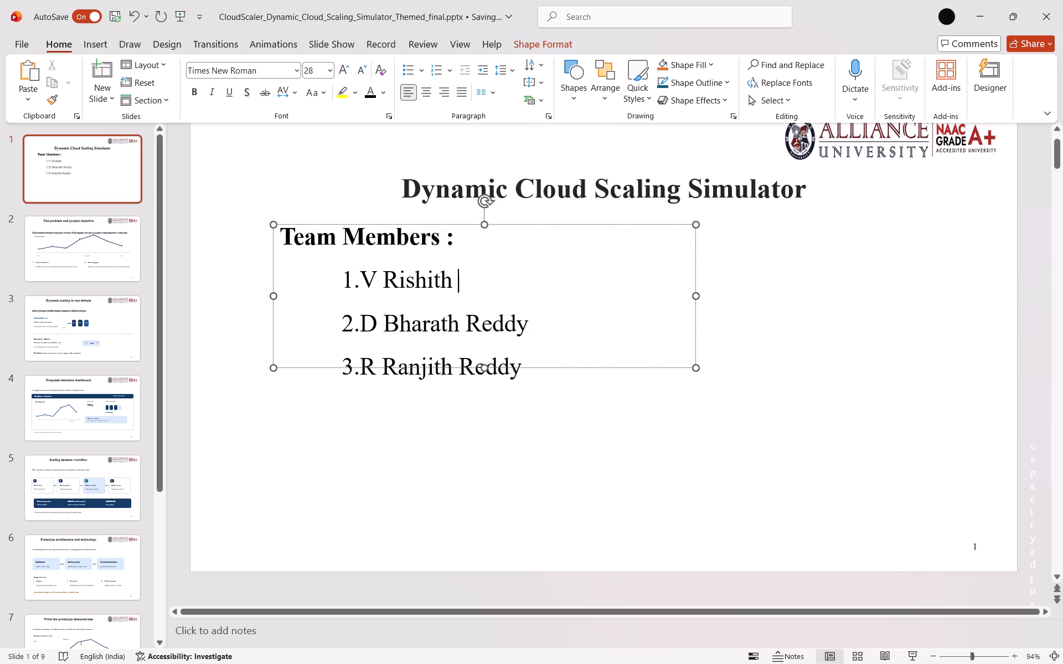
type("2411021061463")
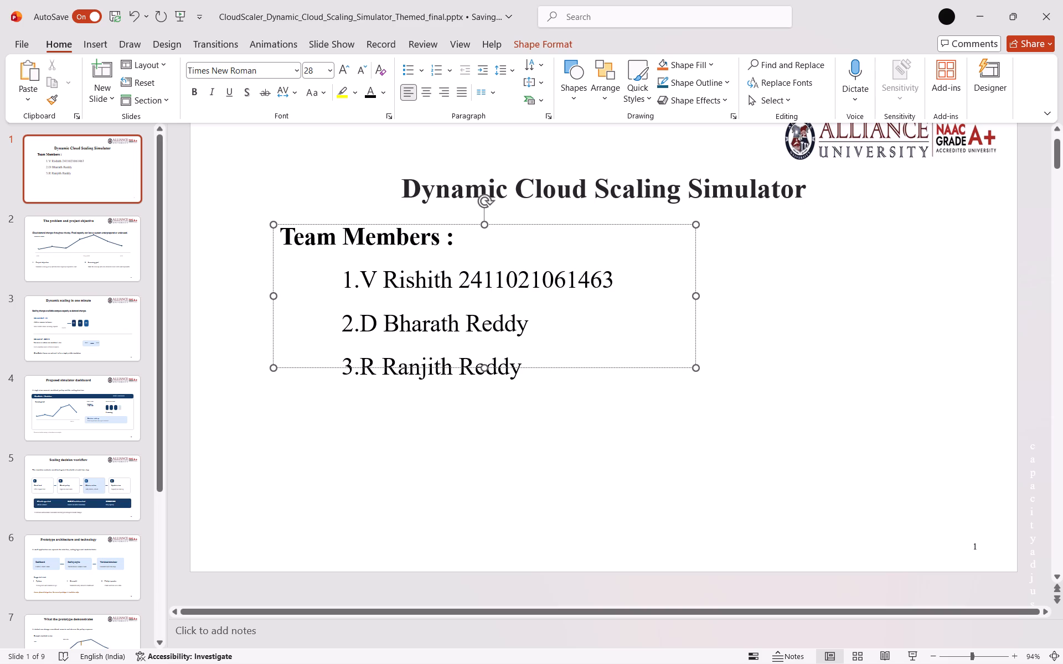
left_click(564, 321)
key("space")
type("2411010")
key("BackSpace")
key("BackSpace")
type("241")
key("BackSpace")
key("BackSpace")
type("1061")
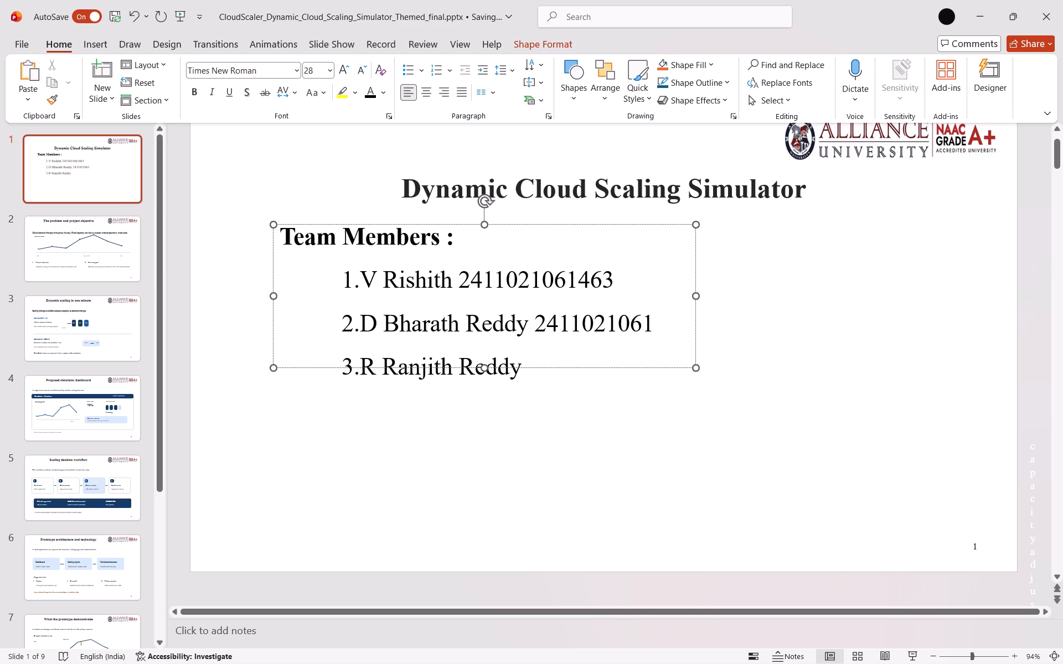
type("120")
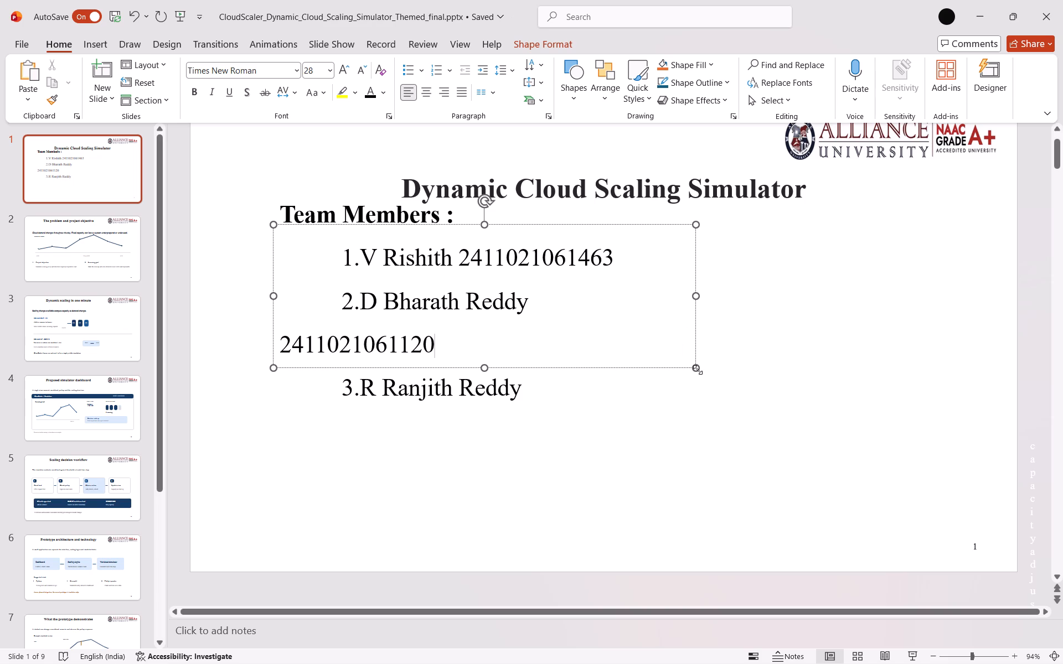
Make the team members text box taller and wider so the second member's name and ID number fit on one line.
left_click(589, 299)
left_click(434, 305)
left_click_drag(483, 367, 488, 398)
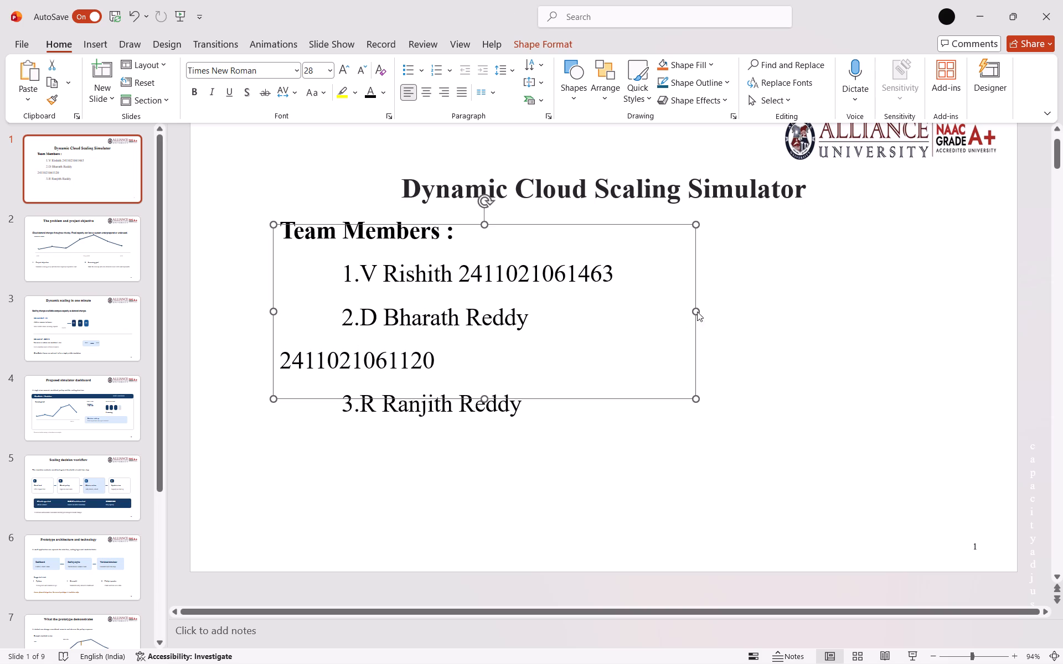
left_click_drag(697, 311, 770, 324)
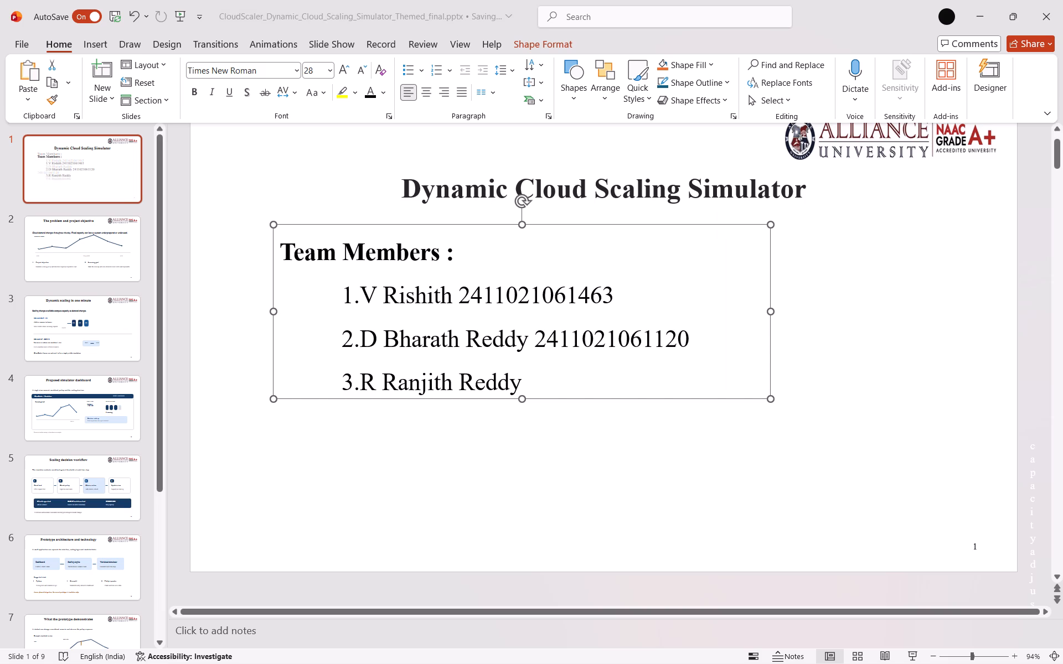
Add the student ID number after the third team member's name.
left_click(544, 380)
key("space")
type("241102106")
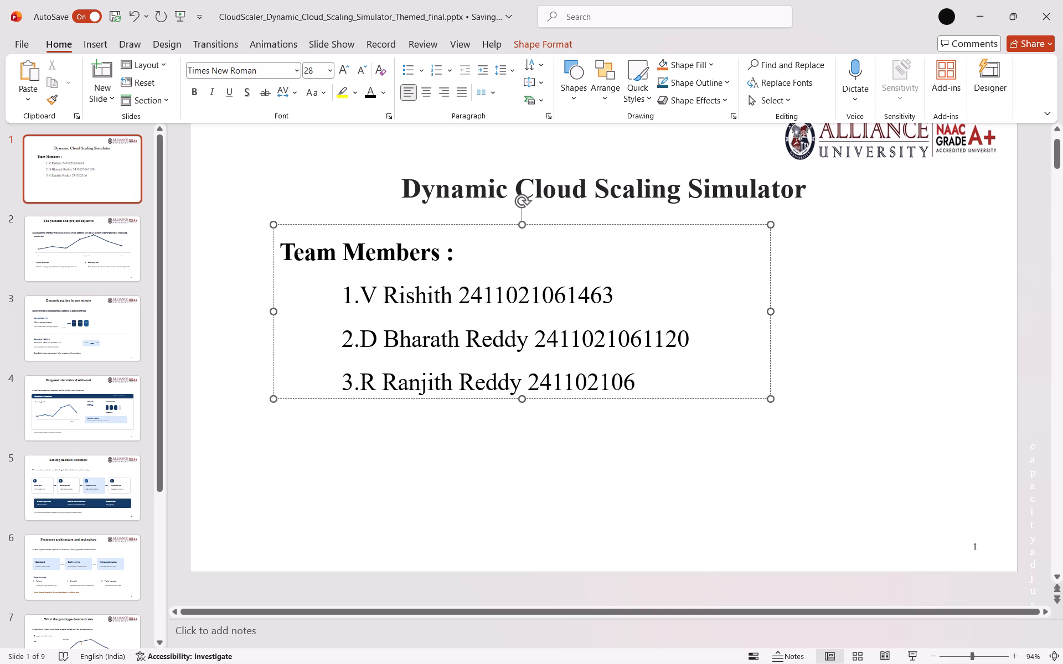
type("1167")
left_click(496, 511)
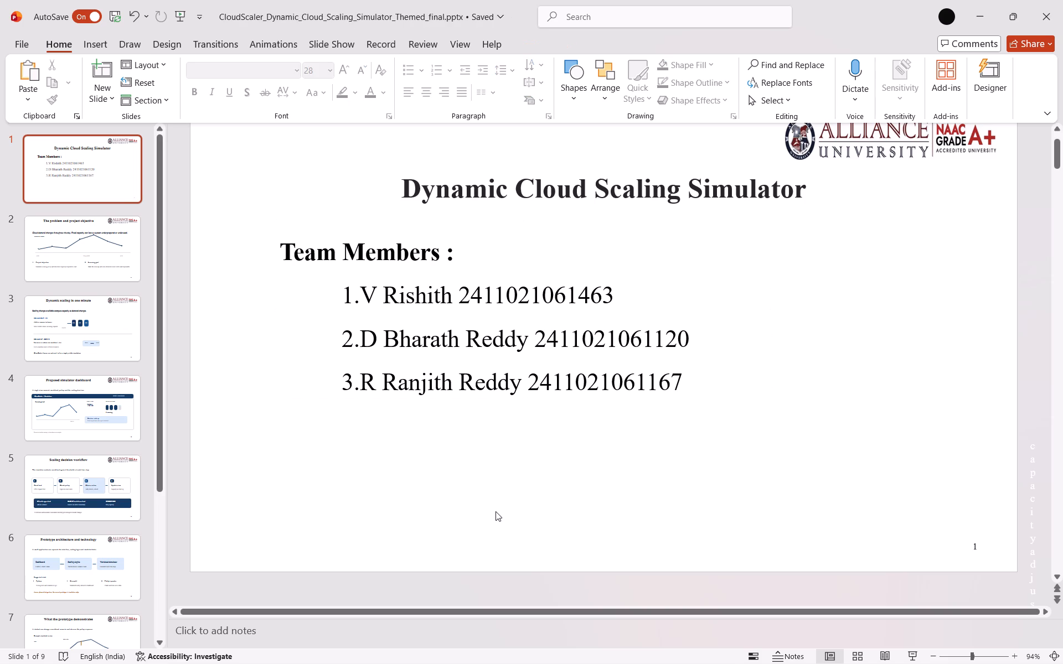
Compare the member list with the earlier project's title slide, checking what lines follow the names there.
key("alt+Tab")
key("alt+Tab")
scroll(522, 401, "up", 1)
key("alt+Tab")
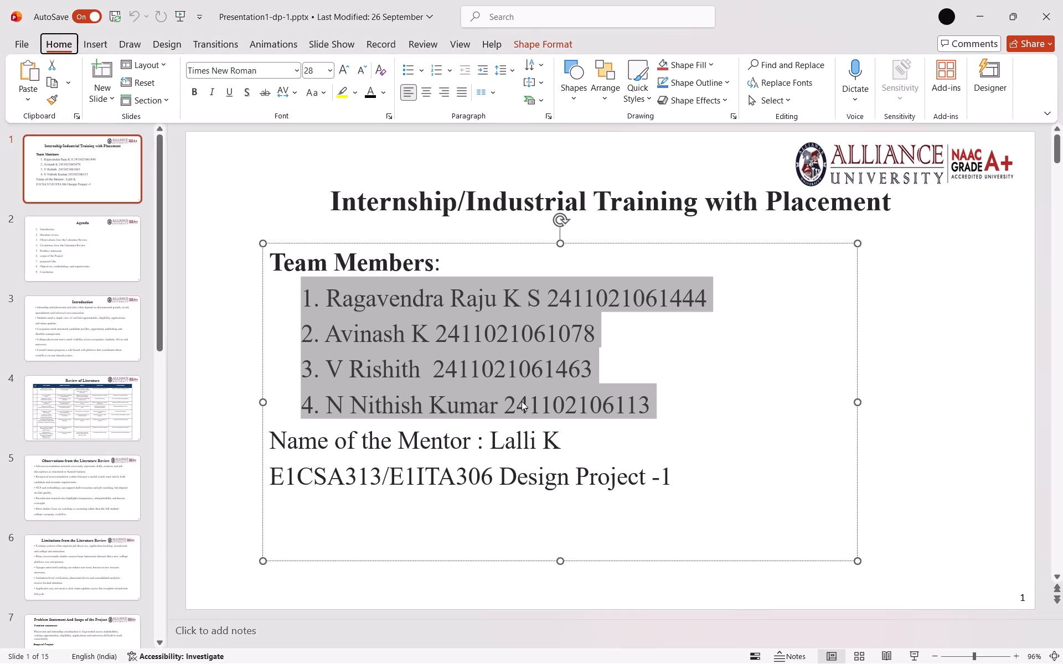
key("alt+Tab")
key("alt+Tab")
key("alt+Tab")
left_click(439, 470)
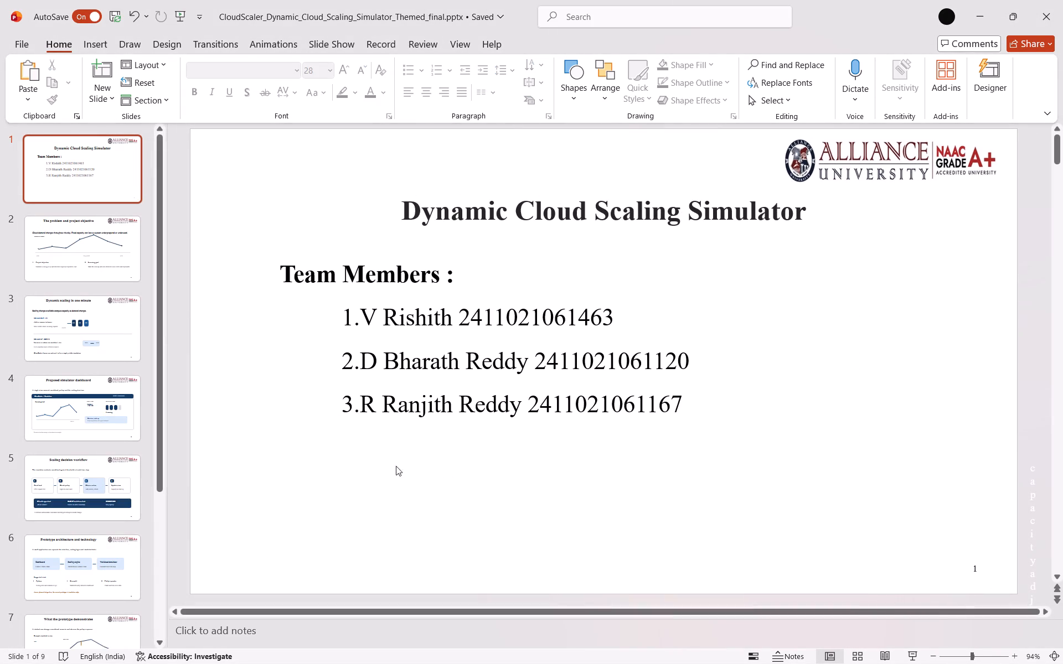
Insert a text box below the third name on the CloudScaler title slide, enter "Cloud Technology" and select that text.
left_click(86, 38)
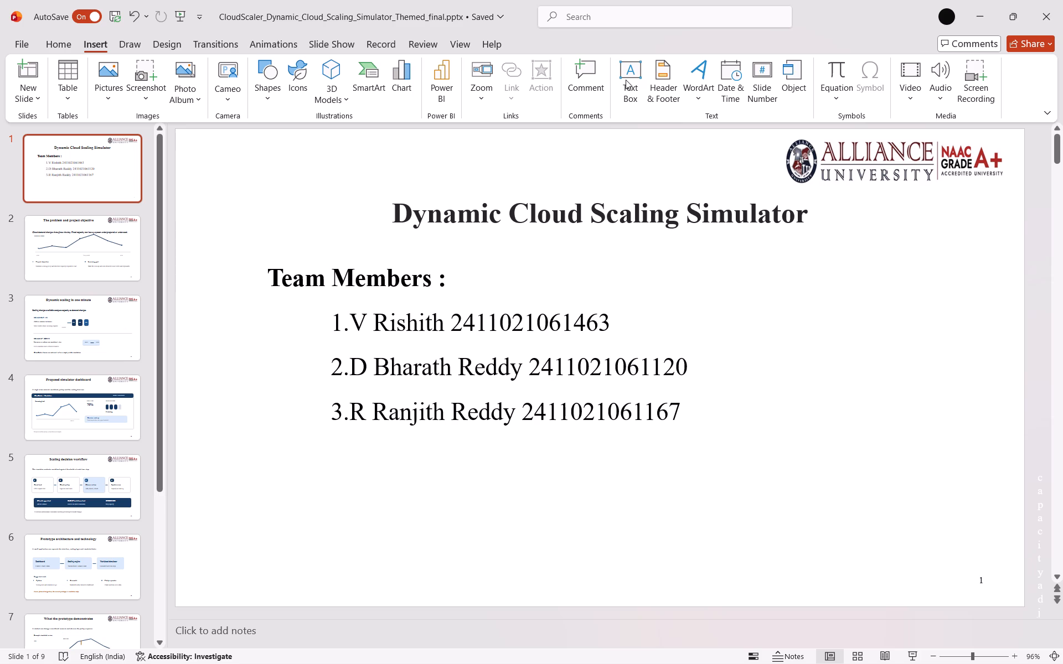
left_click(626, 80)
left_click(278, 497)
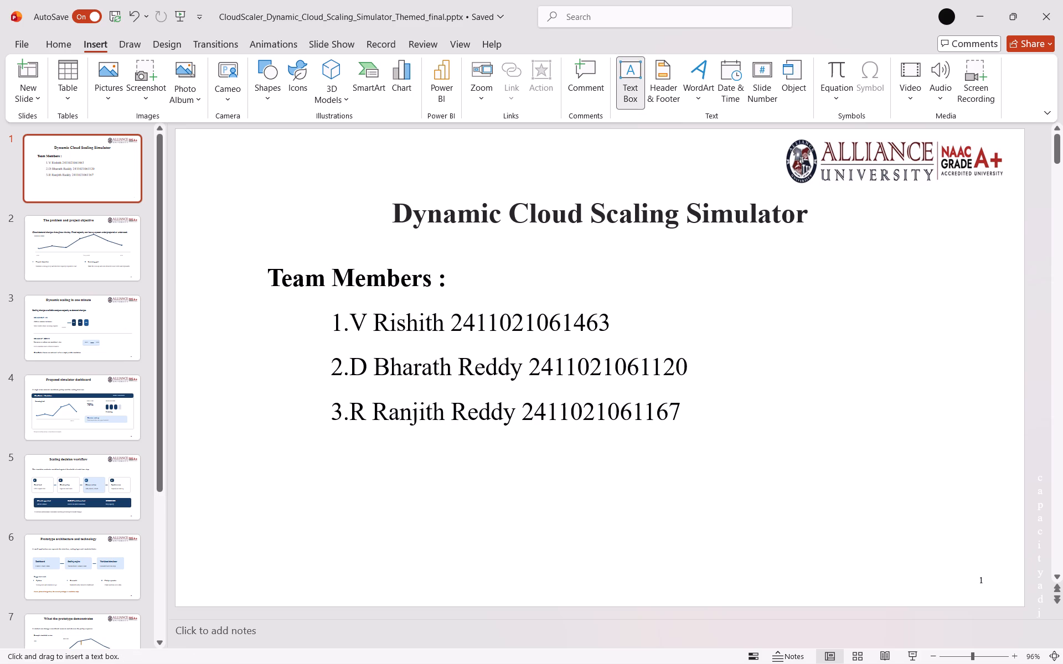
key("alt+Tab")
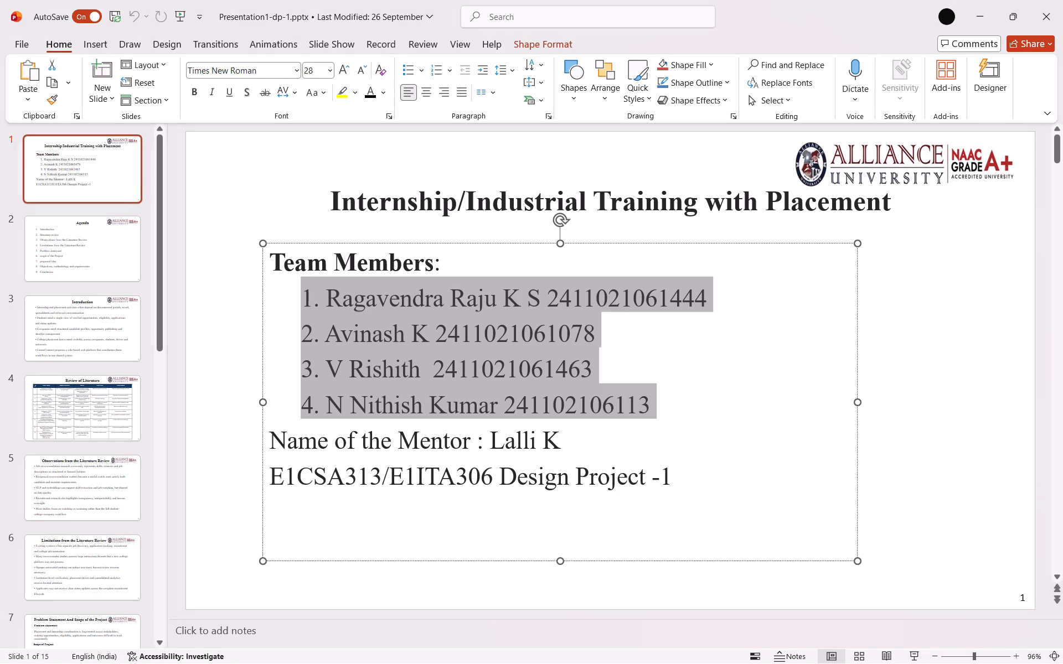
key("alt+Tab")
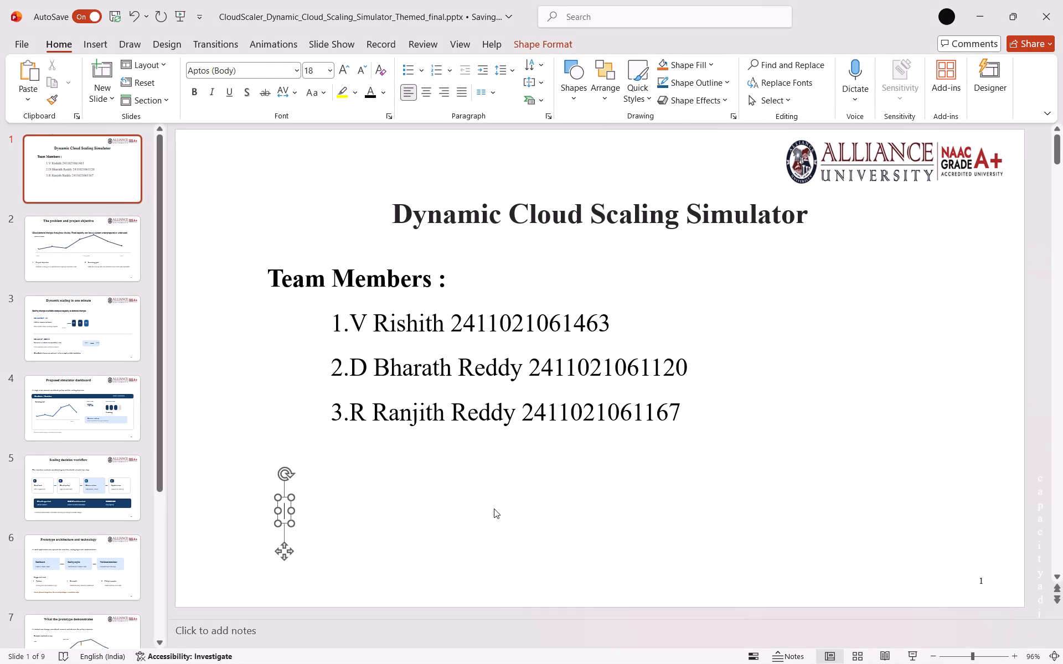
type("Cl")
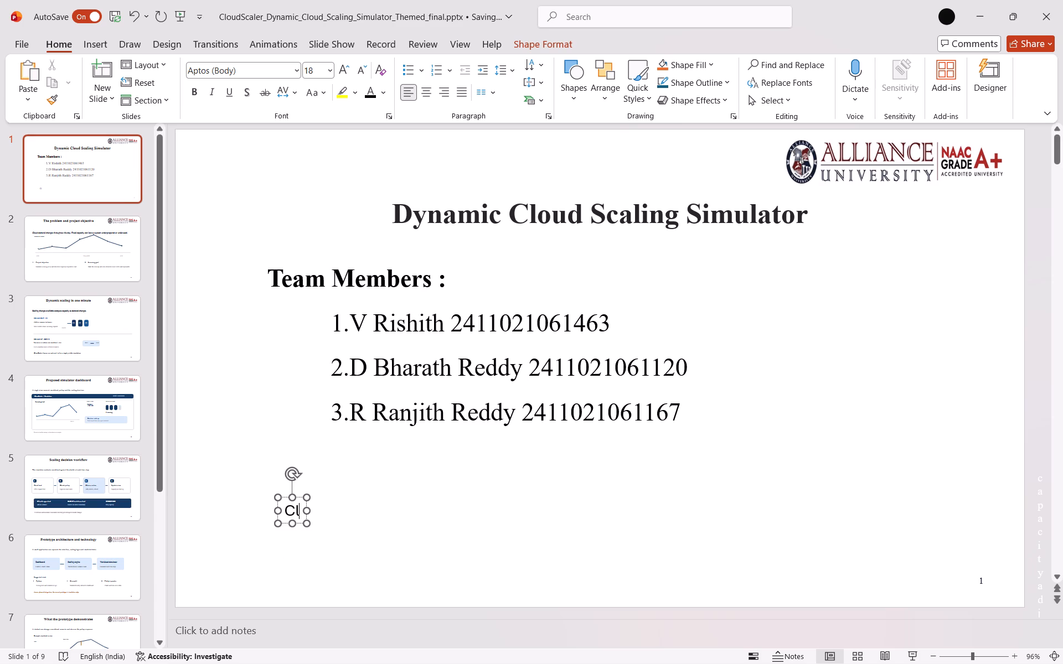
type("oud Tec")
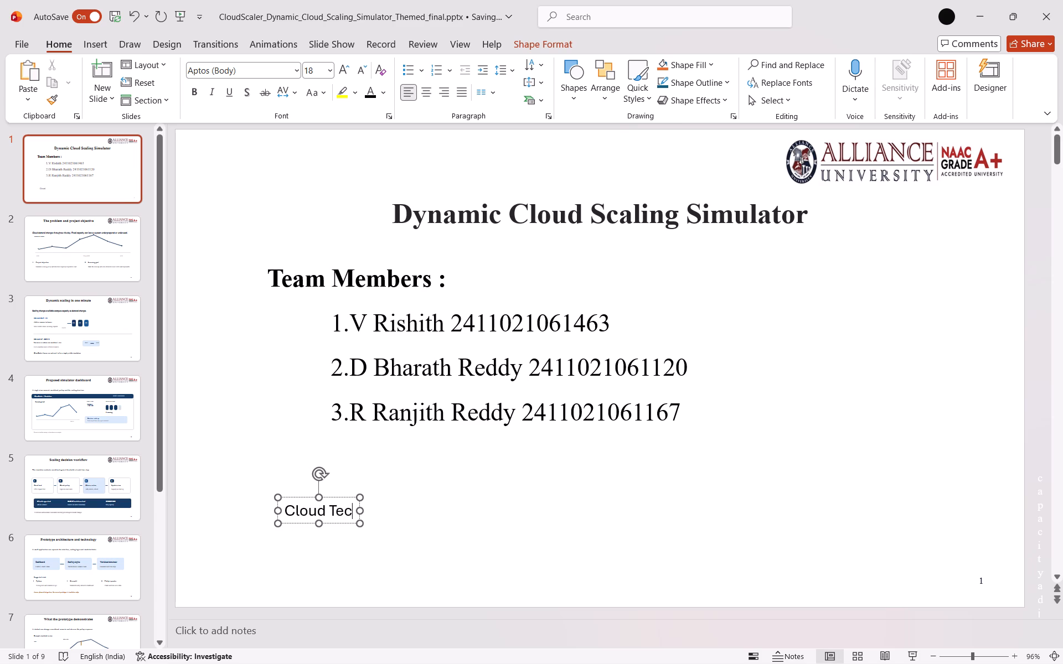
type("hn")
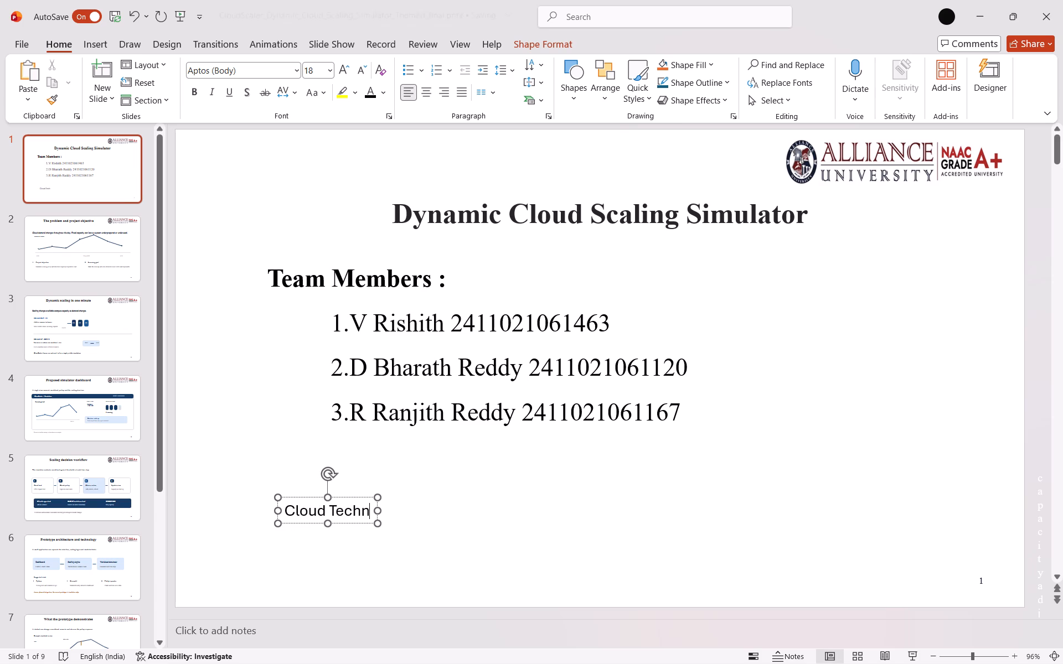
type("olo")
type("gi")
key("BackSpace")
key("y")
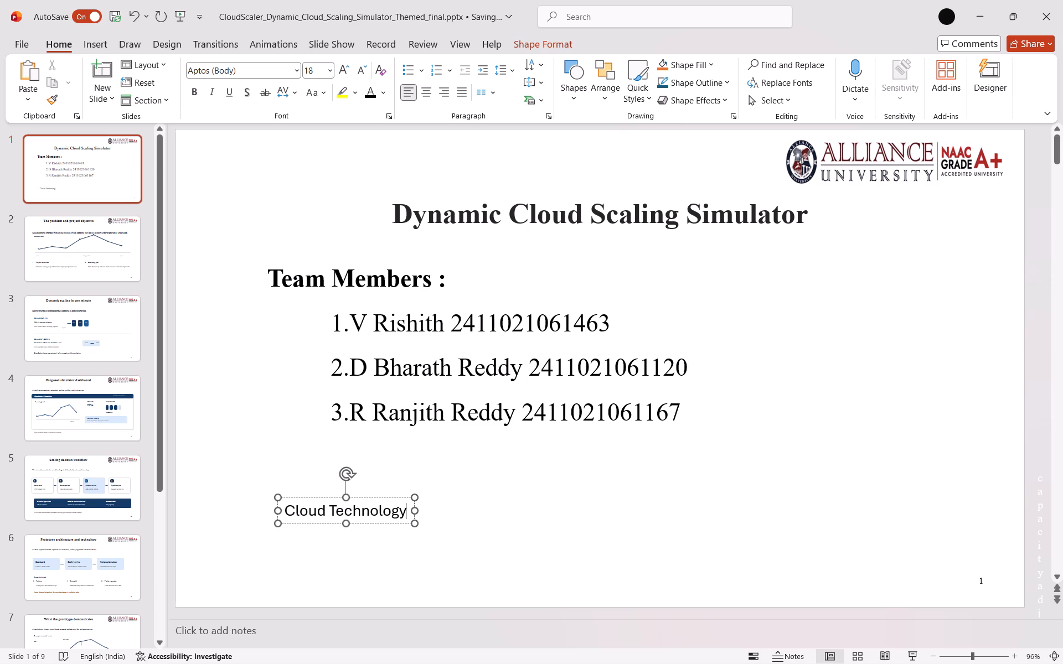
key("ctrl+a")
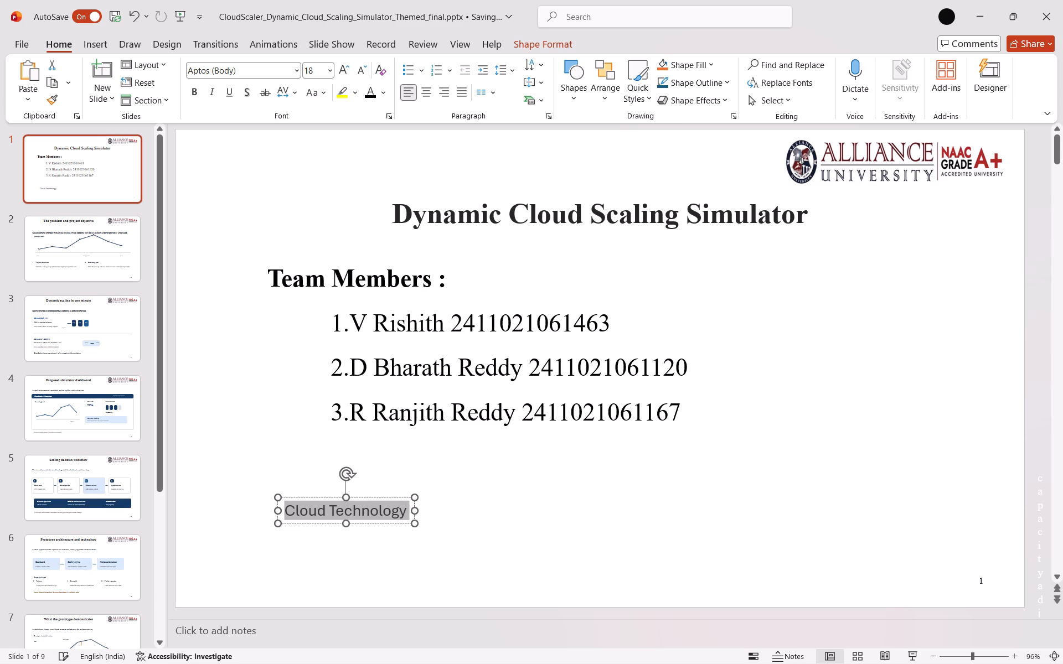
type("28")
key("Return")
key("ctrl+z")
Format the selected "Cloud Technology" text in Times New Roman at size 28.
left_click(317, 71)
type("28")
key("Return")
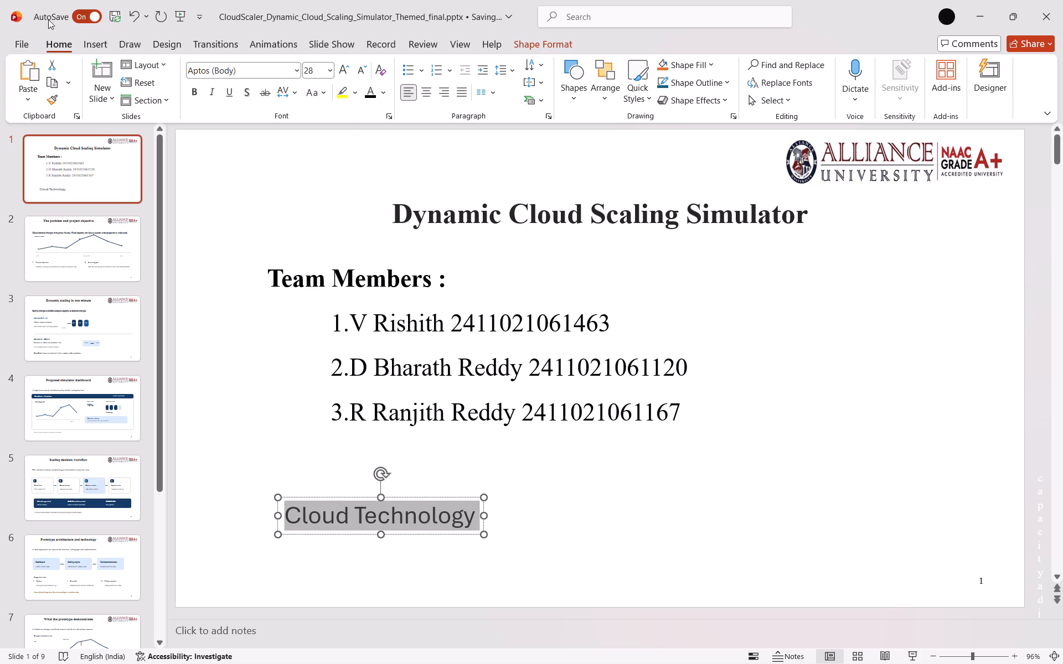
left_click(239, 74)
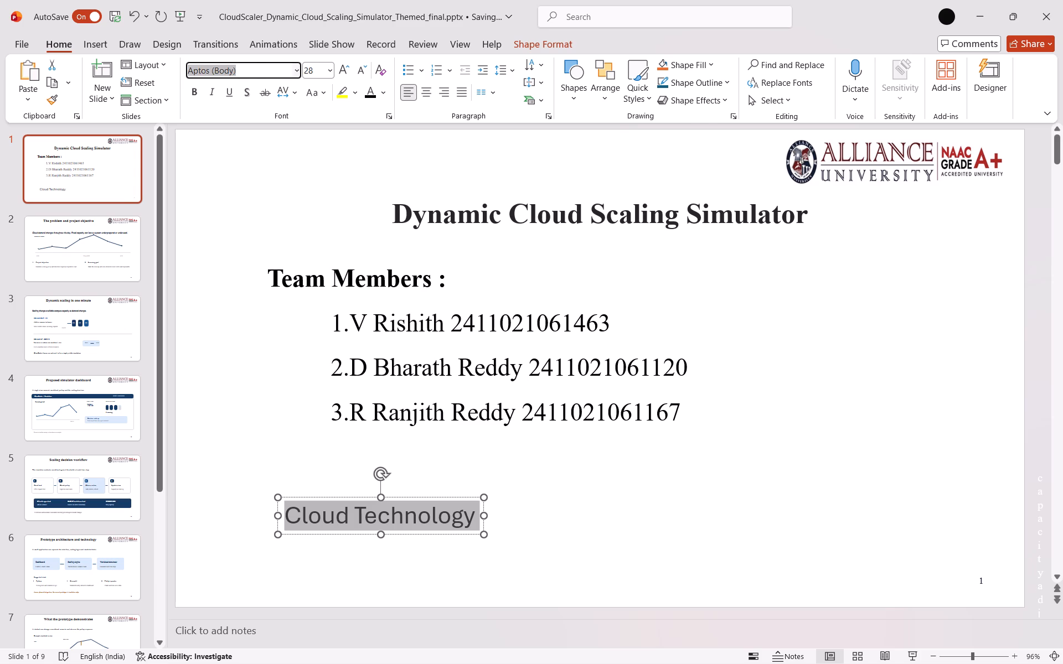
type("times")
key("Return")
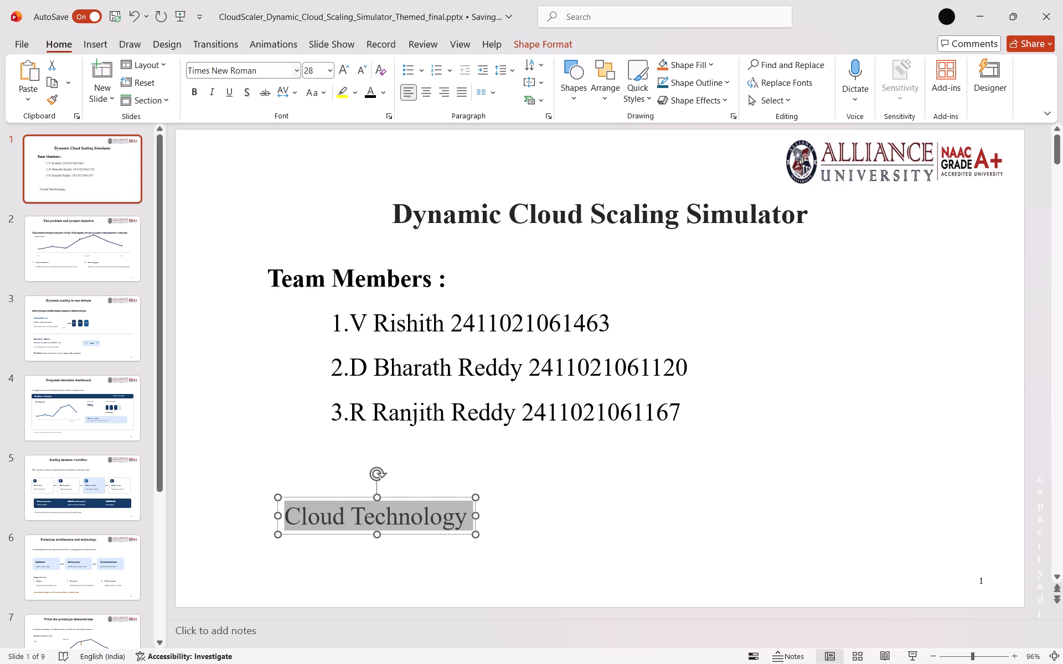
Cut "Cloud Technology" from its separate text box on the CloudScaler title slide and delete the emptied box.
left_click(432, 333)
key("ctrl+a")
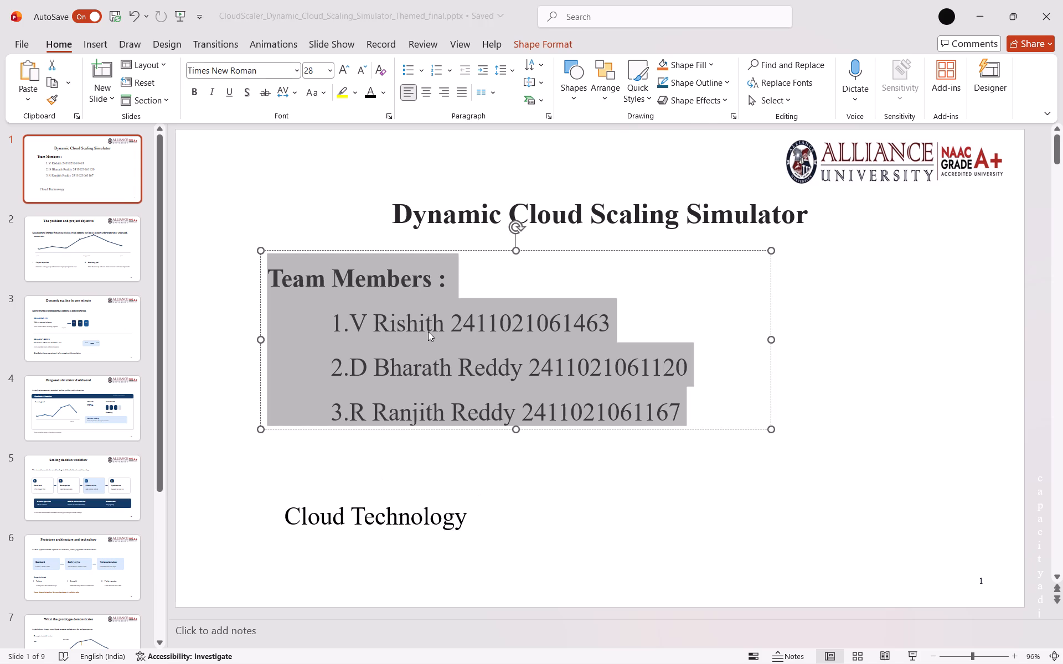
left_click(536, 500)
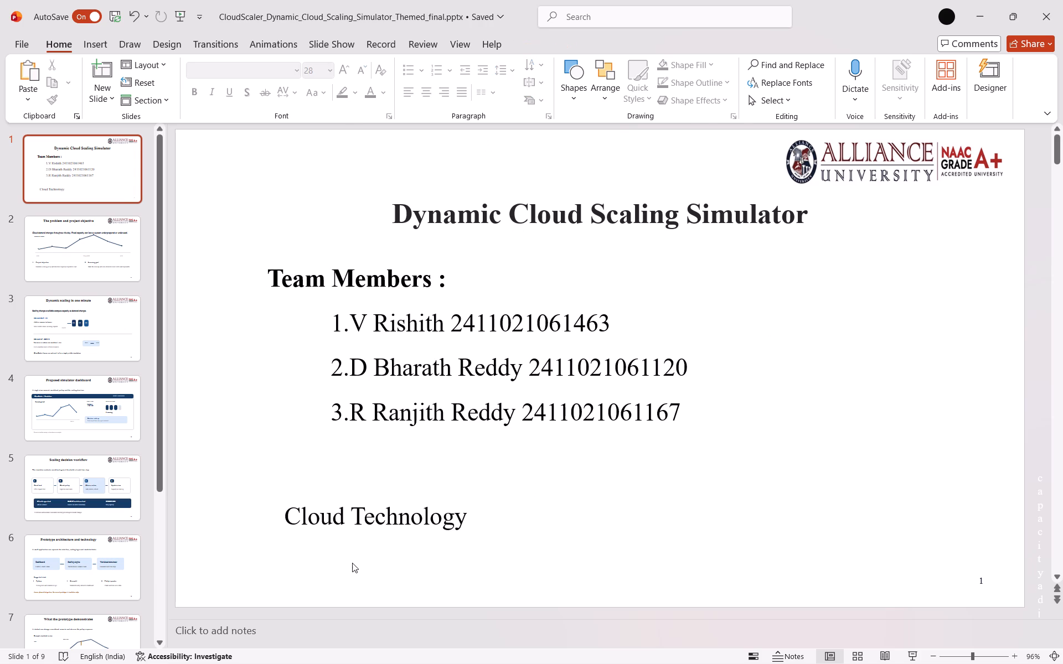
key("alt+Tab")
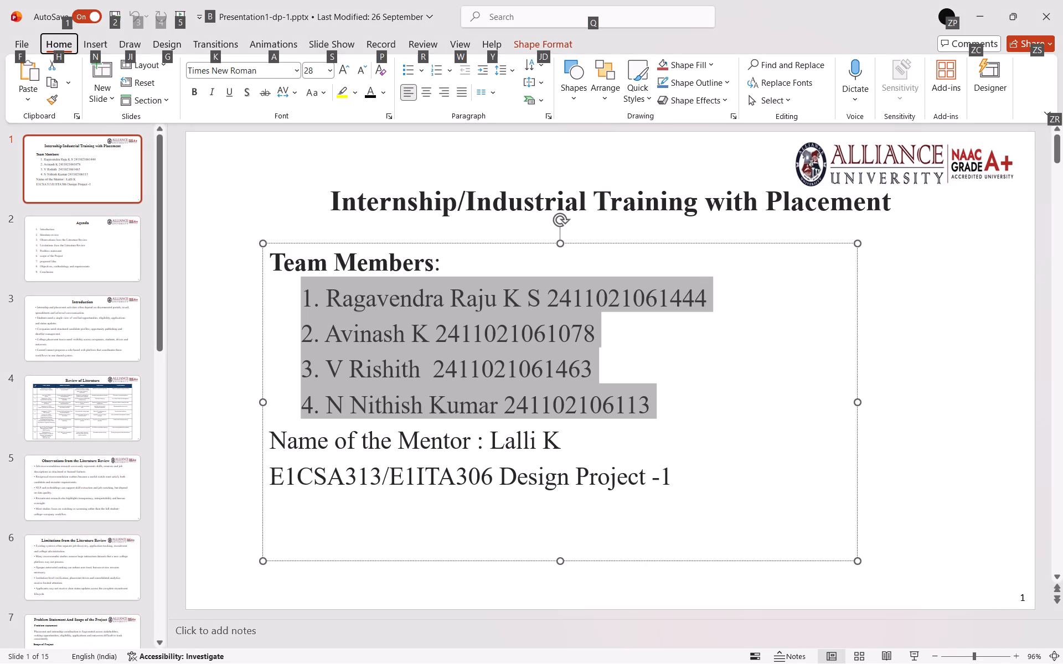
key("alt+Tab")
left_click(469, 521)
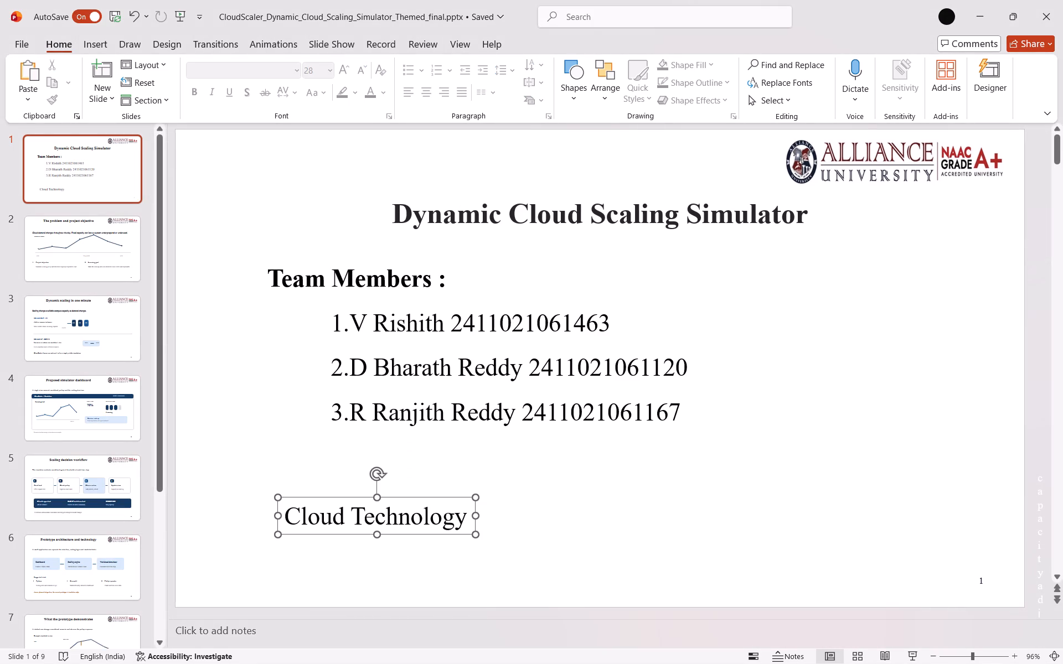
left_click(451, 519)
key("ctrl+a")
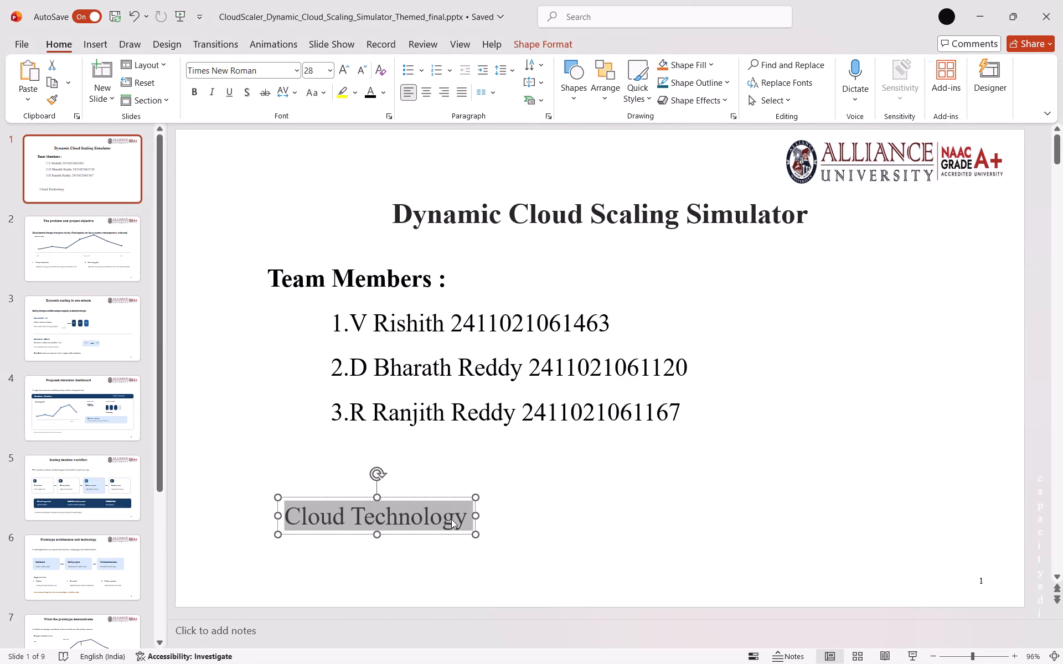
key("ctrl+x")
key("Delete")
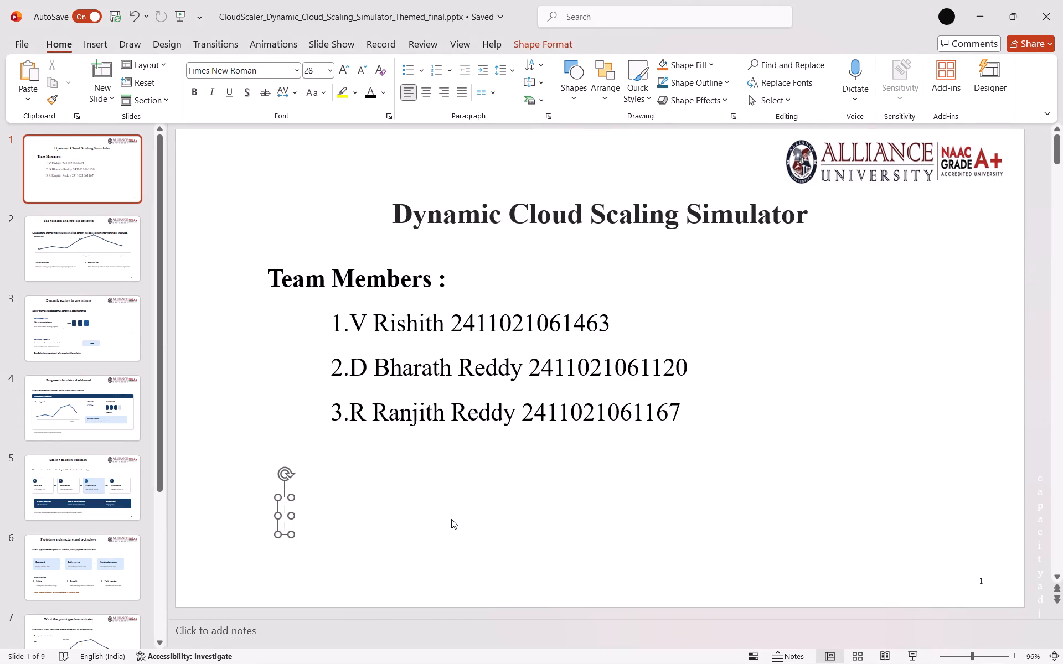
left_click(291, 500)
key("Delete")
Paste "Cloud Technology" as a new line after the third member's entry in the team members text box.
left_click(382, 412)
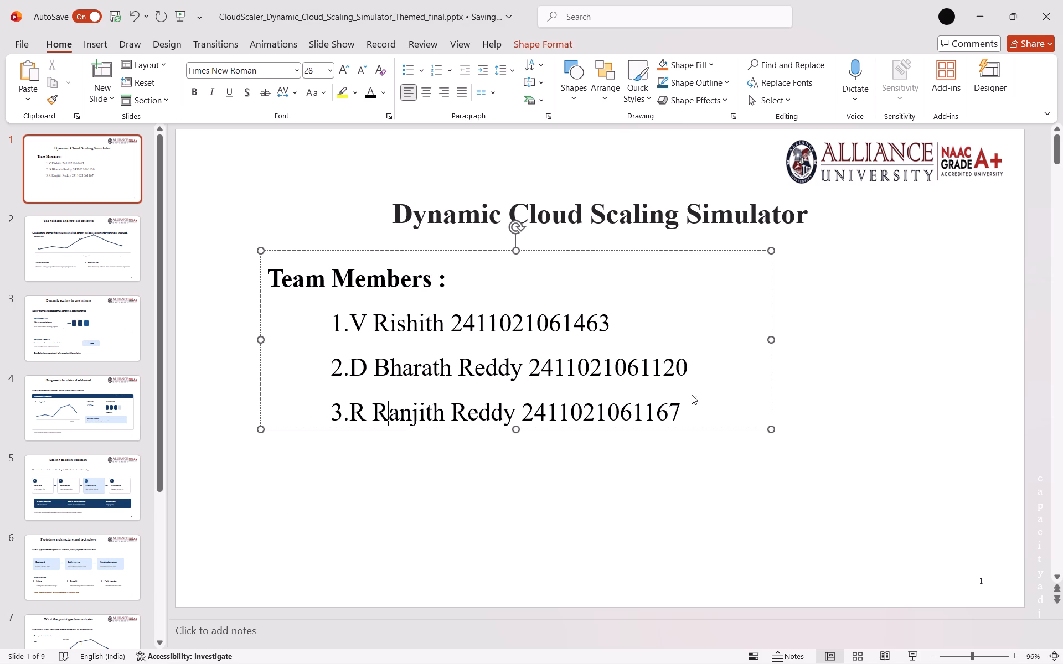
left_click(693, 410)
left_click(673, 408)
key("Right")
key("Return")
key("ctrl+v")
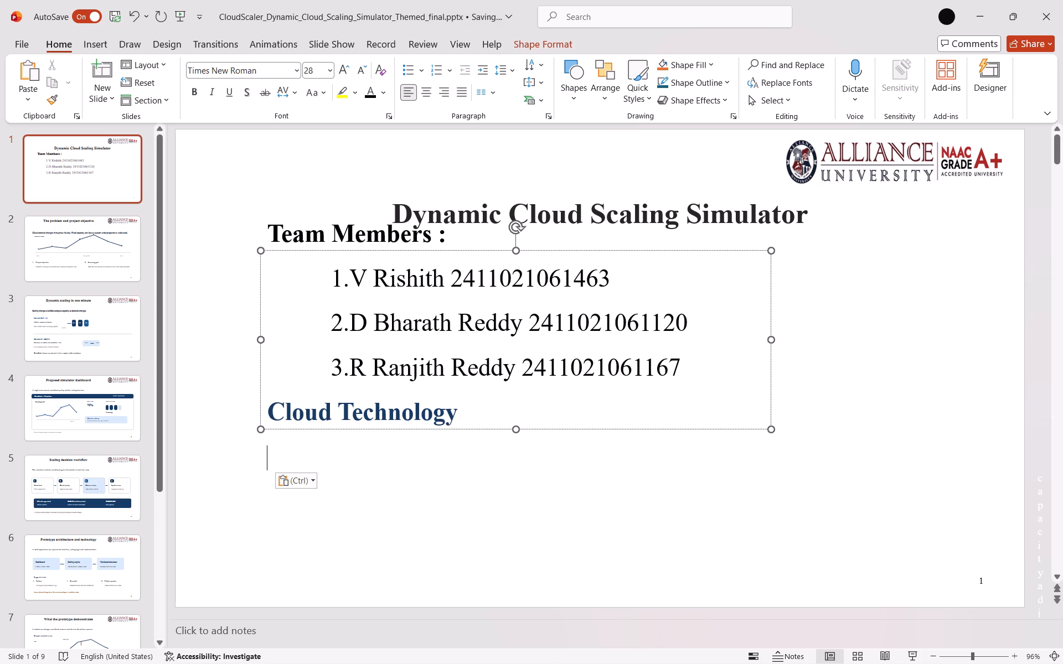
key("alt+Tab")
key("alt+Tab")
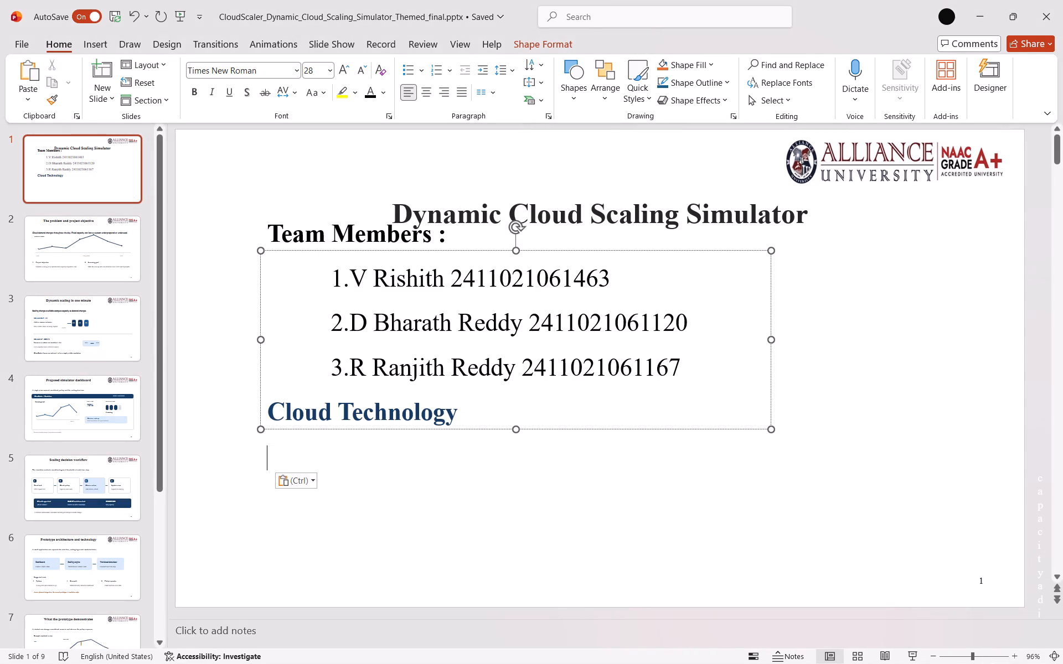
Extend the team members text box downward so the heading, all three members and the course line fit below the title.
left_click_drag(516, 430, 579, 515)
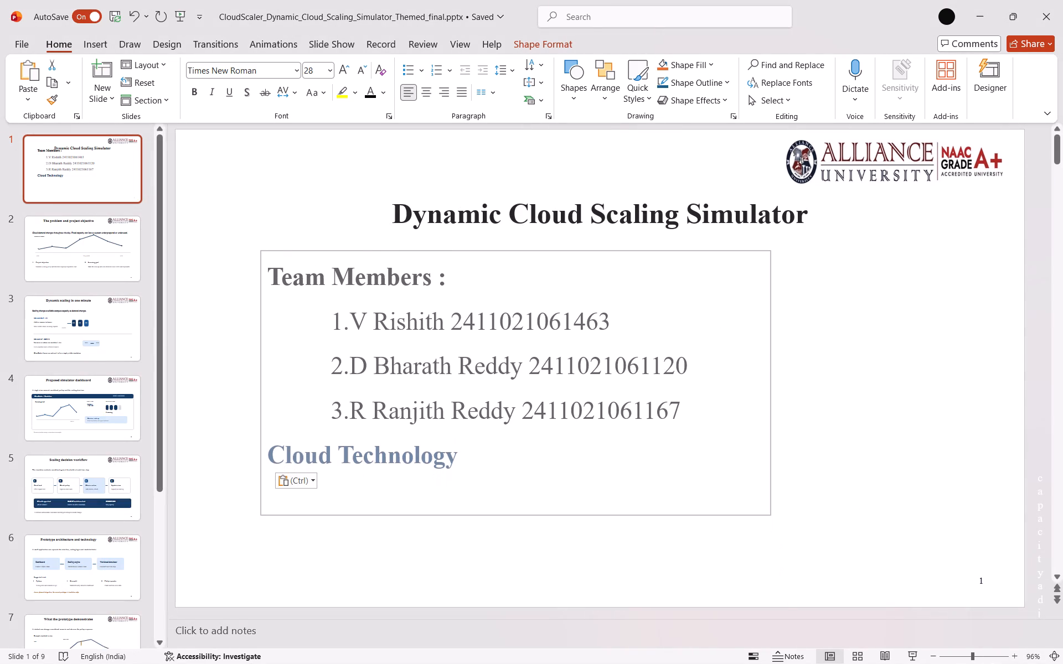
left_click_drag(579, 515, 576, 503)
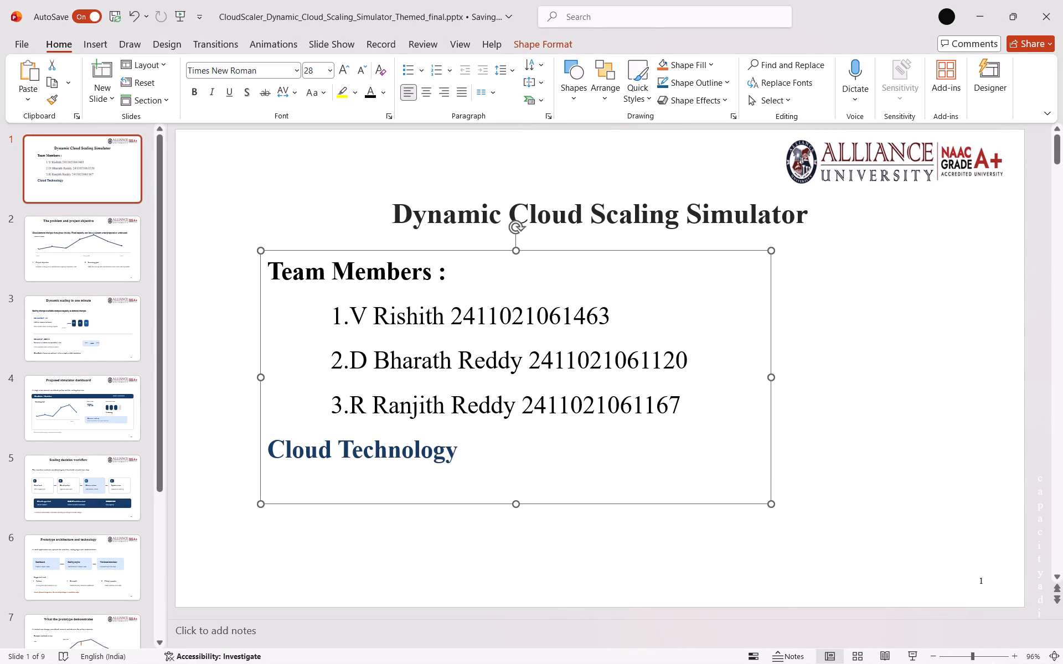
left_click(462, 252)
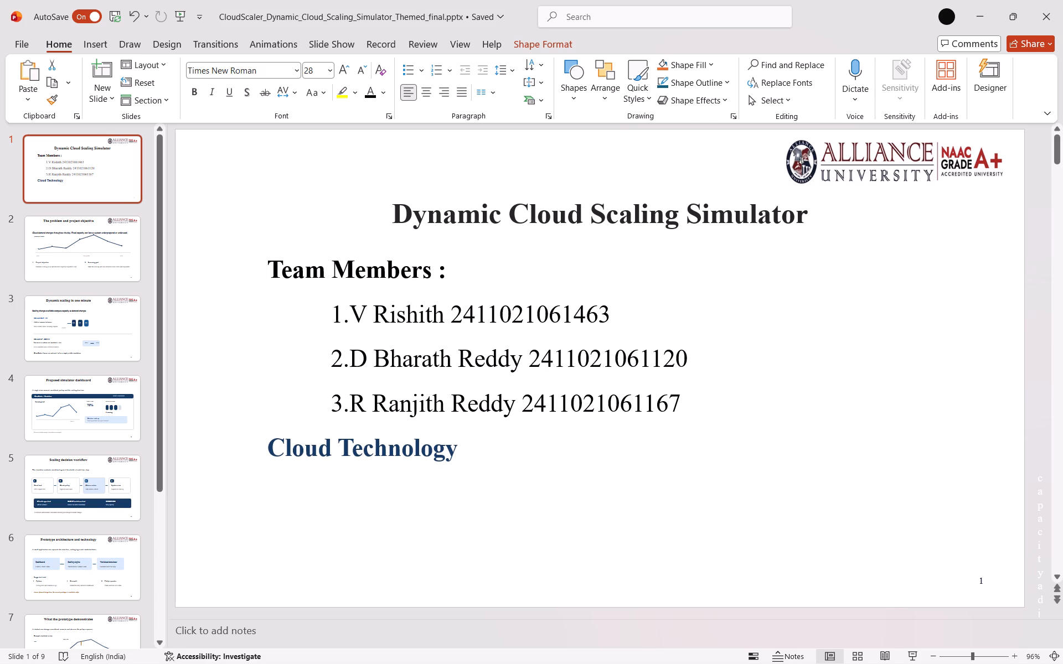
left_click(546, 539)
Set the font colour of all text in the team members text box to black.
left_click(422, 461)
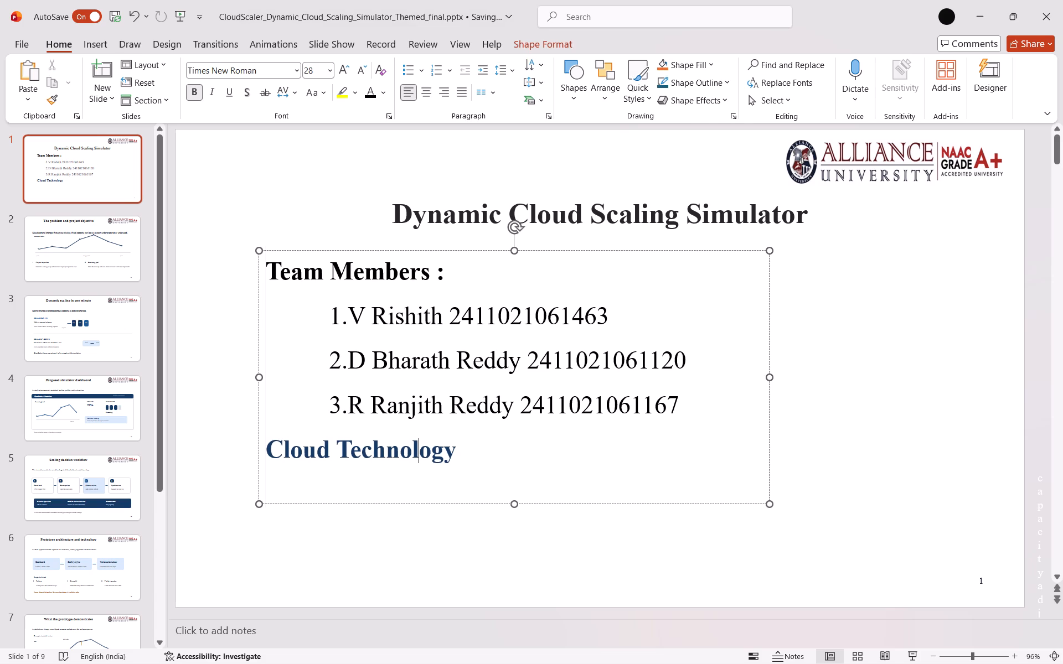
key("ctrl+a")
left_click(369, 91)
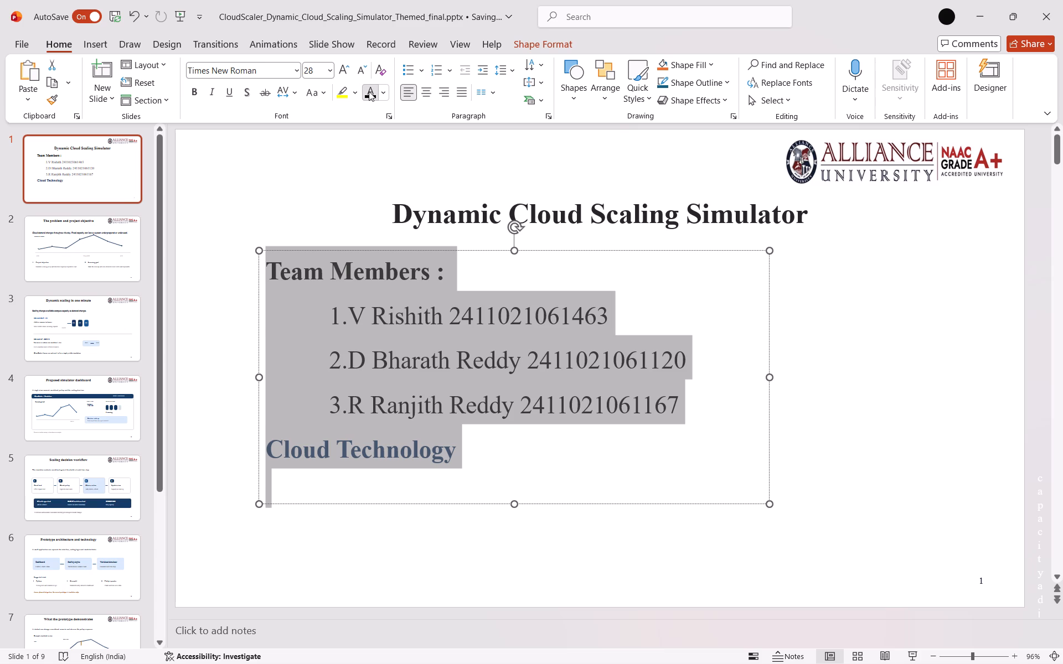
left_click(369, 91)
left_click(264, 223)
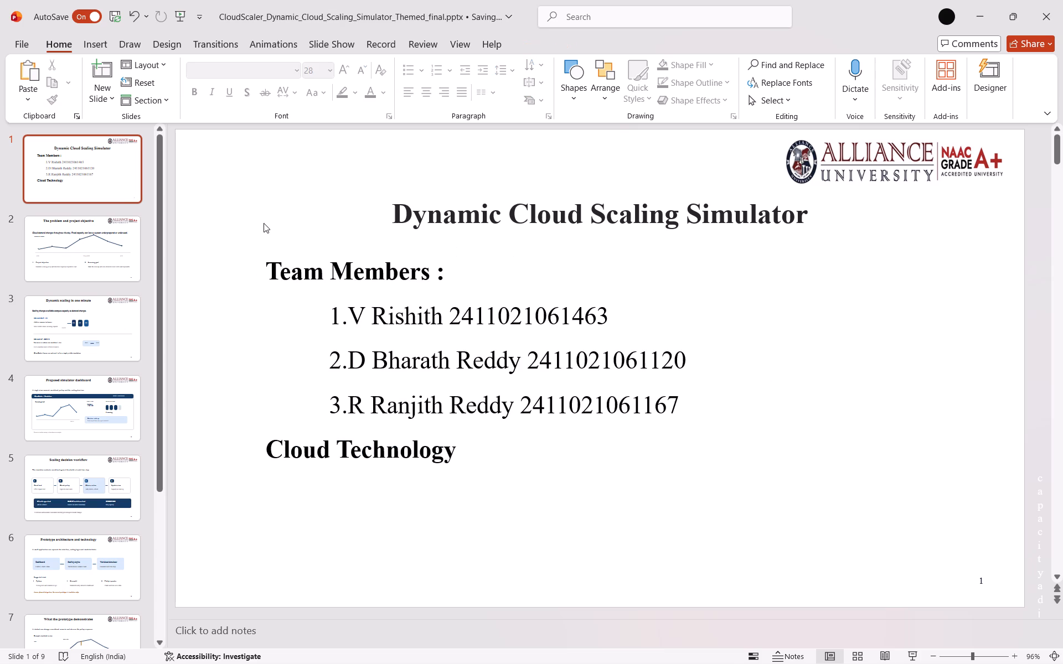
Remove the bold from the "Cloud Technology" line, matching the lines below the names on the earlier project's title slide.
key("alt+Tab")
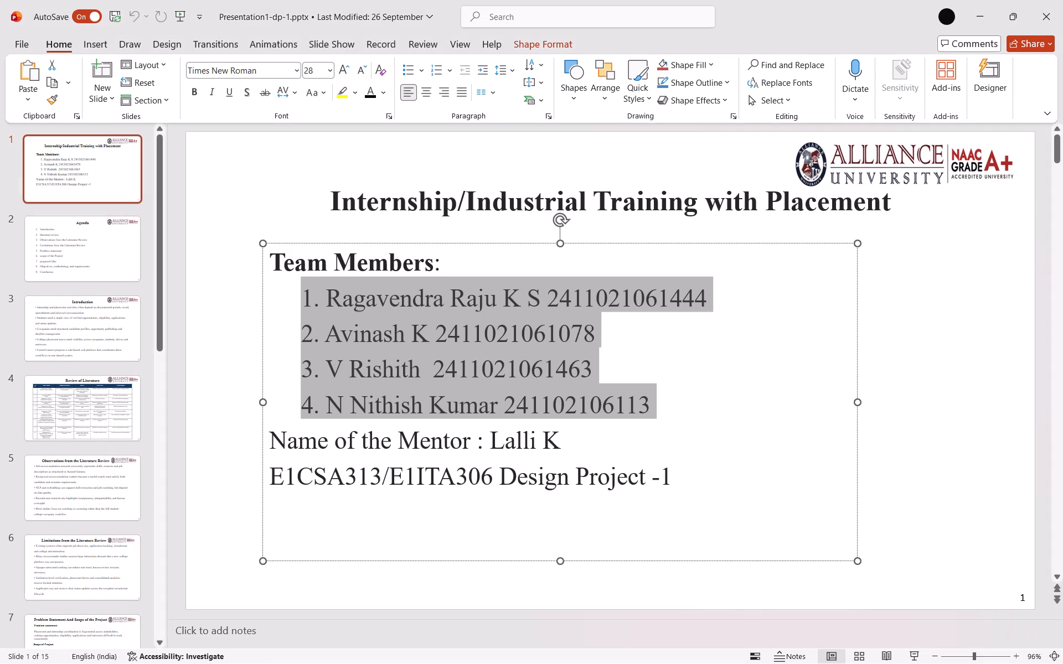
key("alt+Tab")
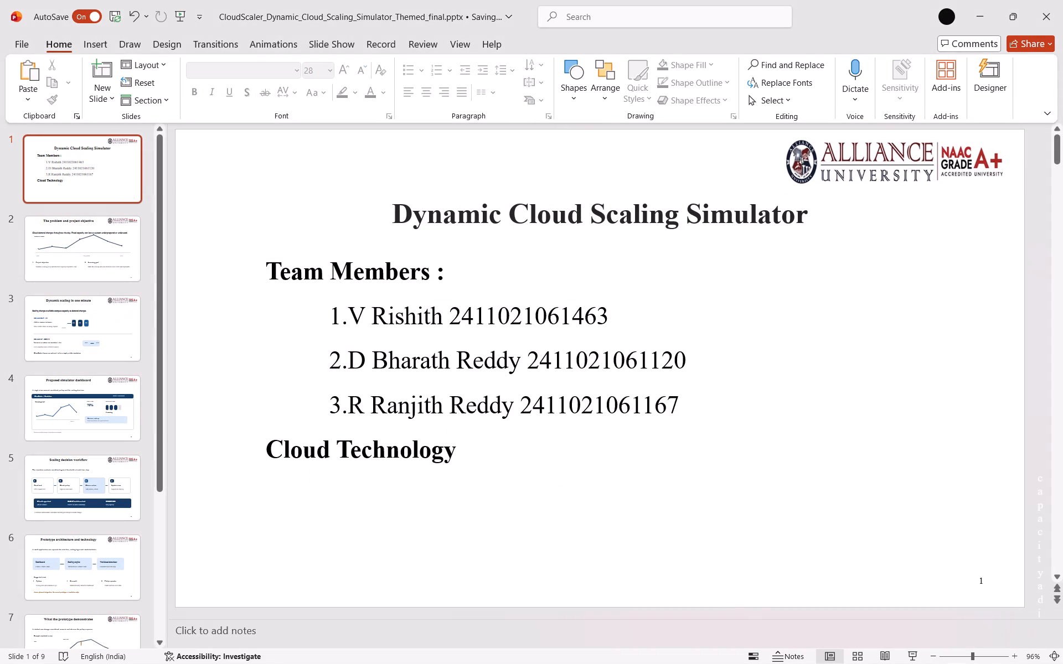
left_click(443, 456)
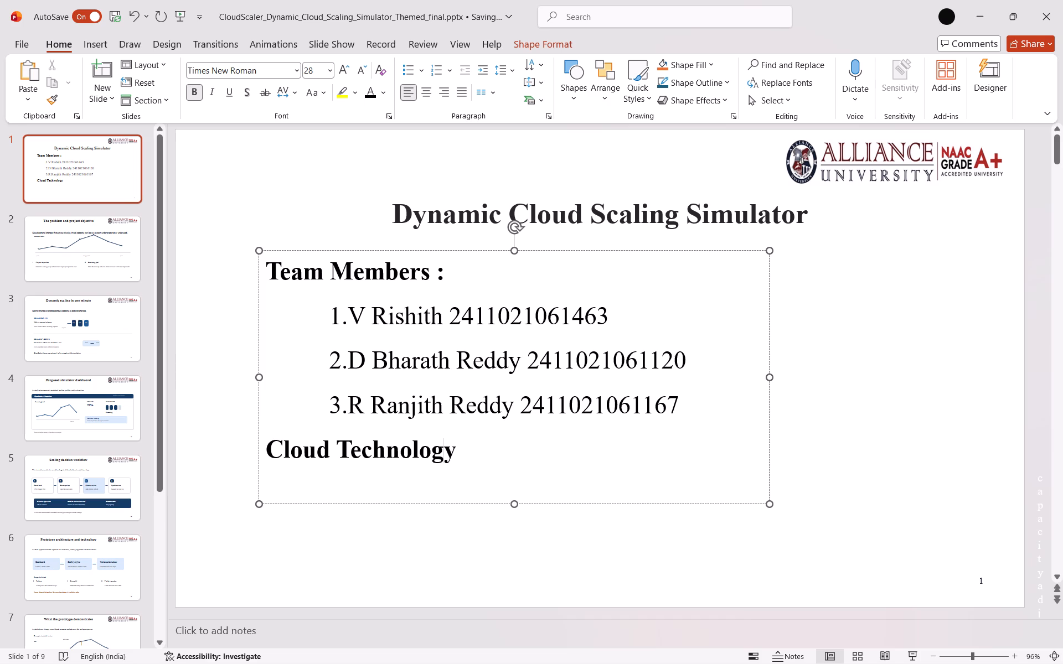
left_click_drag(459, 456, 290, 452)
key("ctrl+b")
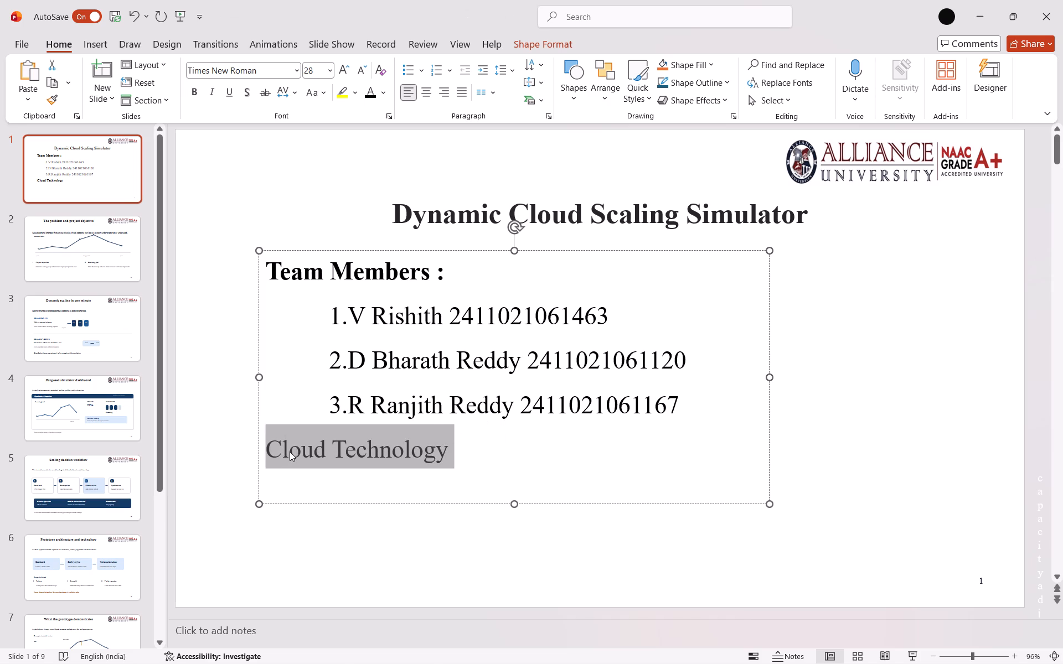
left_click(443, 454)
key("alt+Tab")
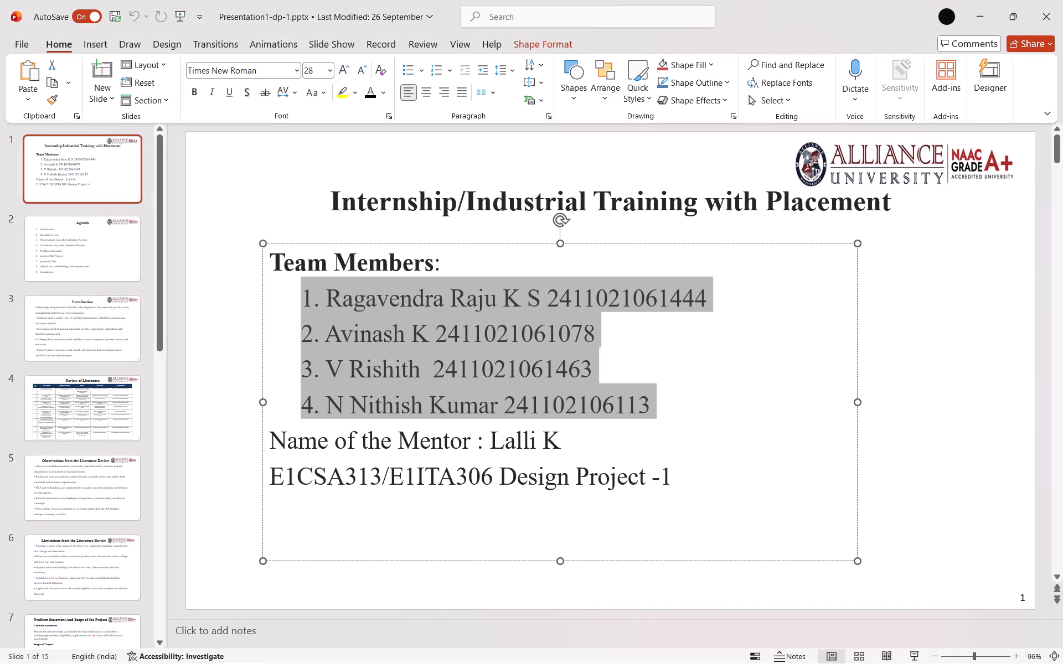
key("alt+Tab")
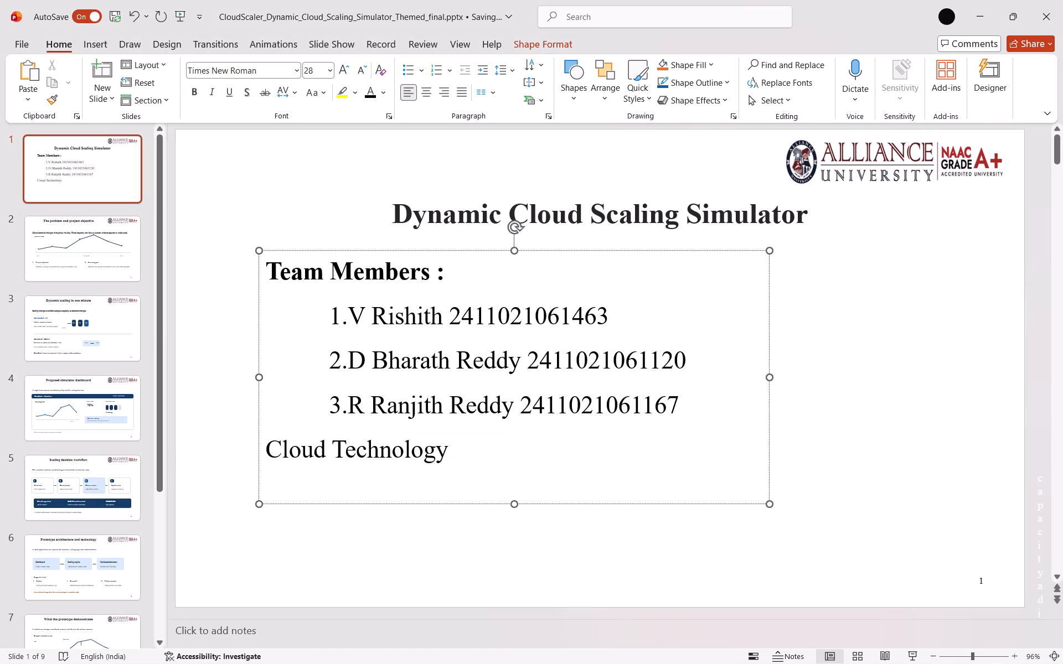
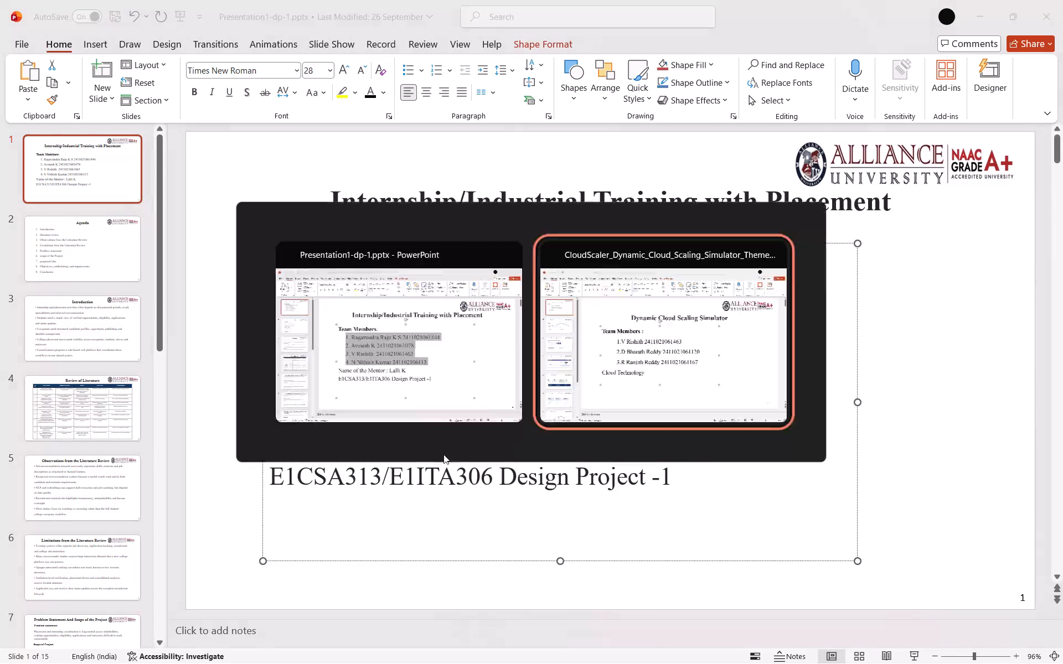
Insert the course code "E1CSA345" and a space before "Cloud Technology" on the CloudScaler title slide.
left_click(270, 448)
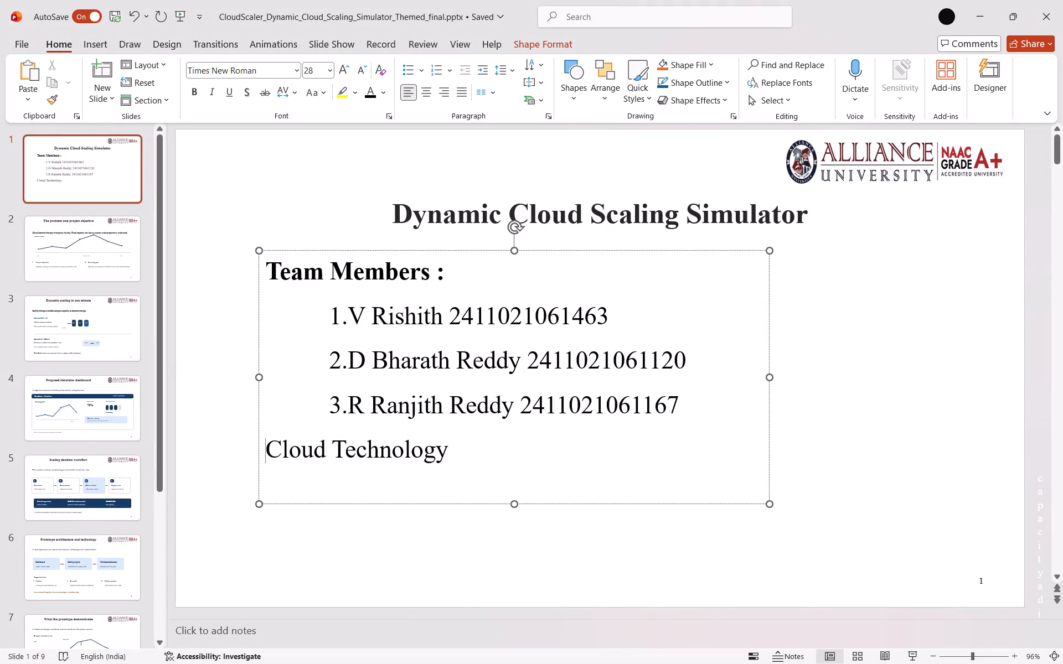
key("shift+e")
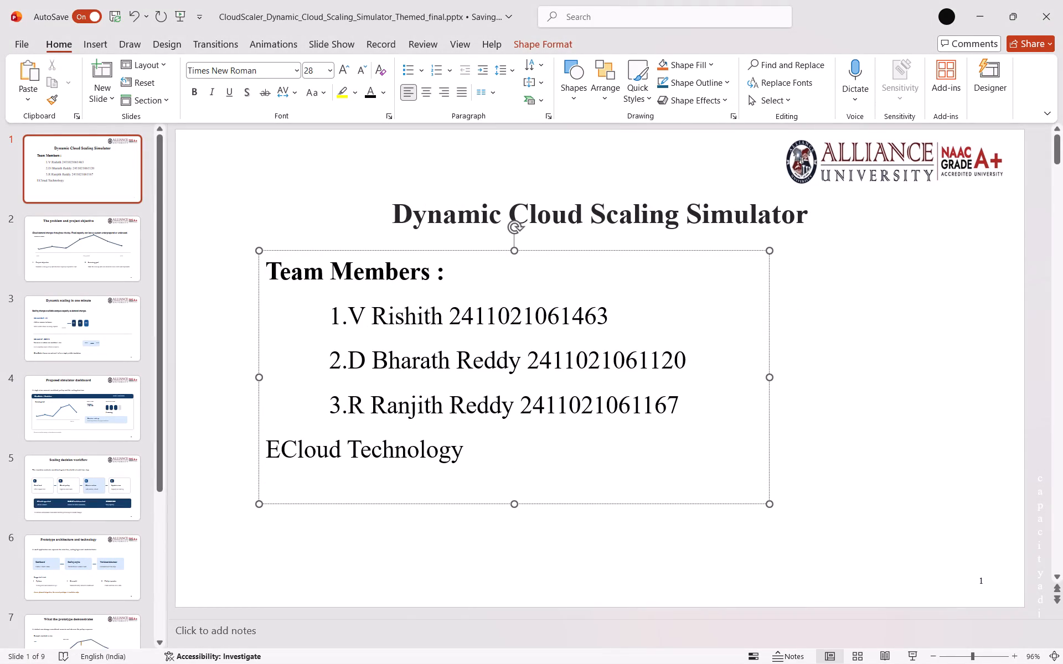
key("1")
type("CSA")
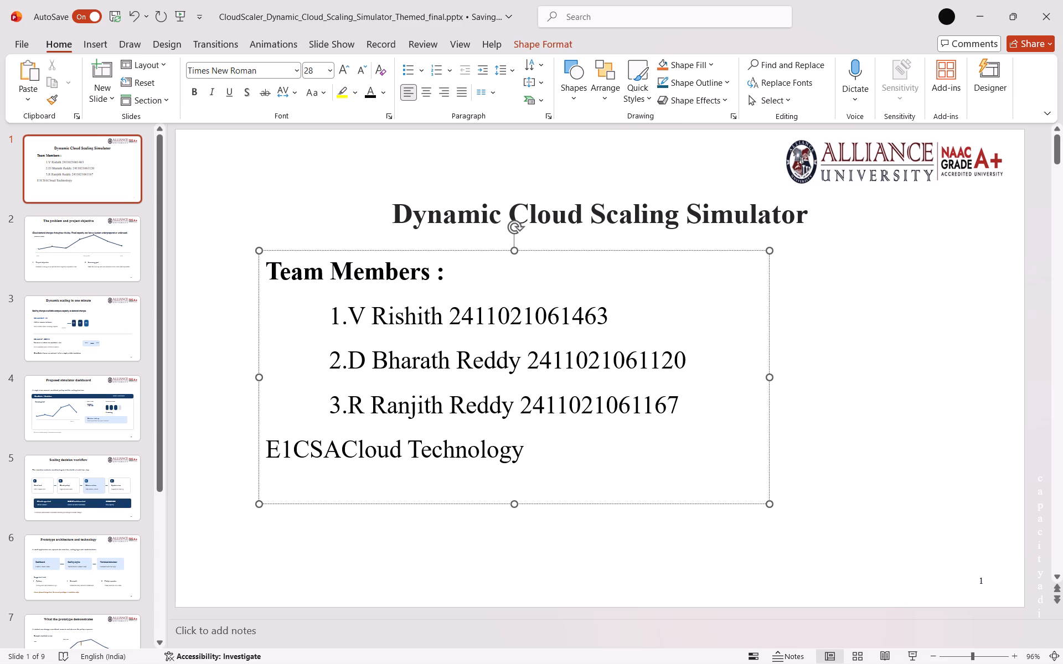
type("354")
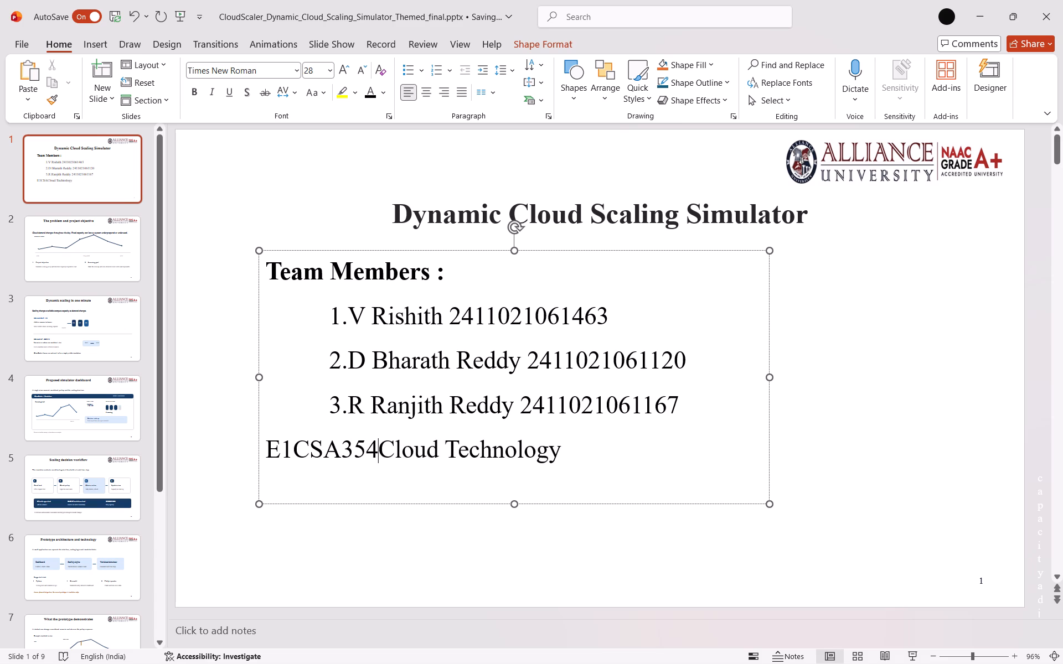
key("BackSpace")
key("BackSpace")
type("45")
key("space")
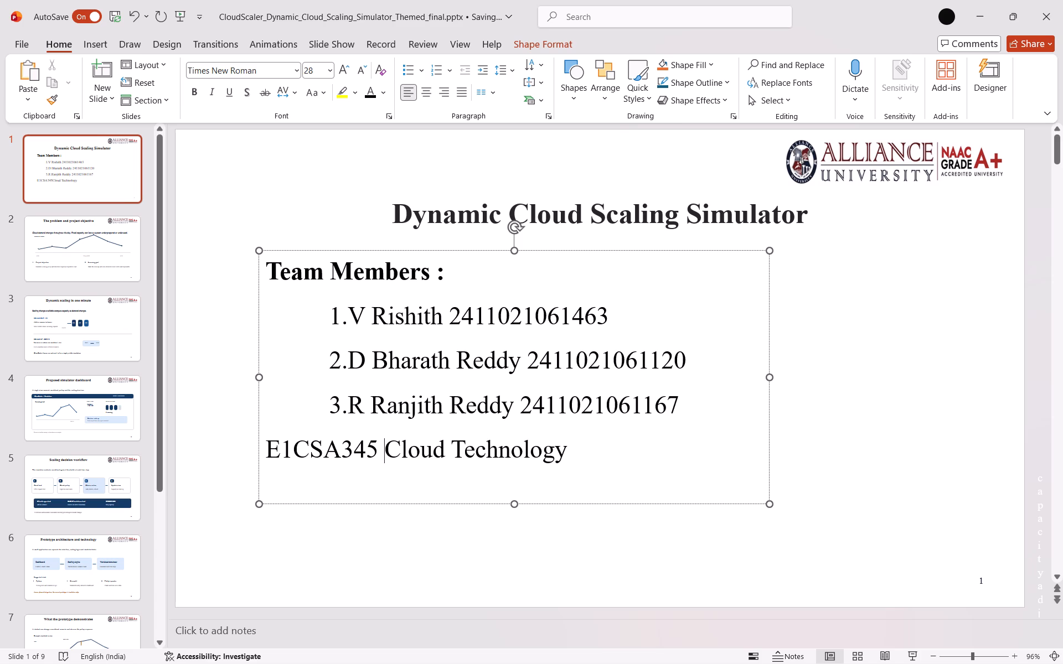
key("0")
key("Right")
key("Right")
key("Right")
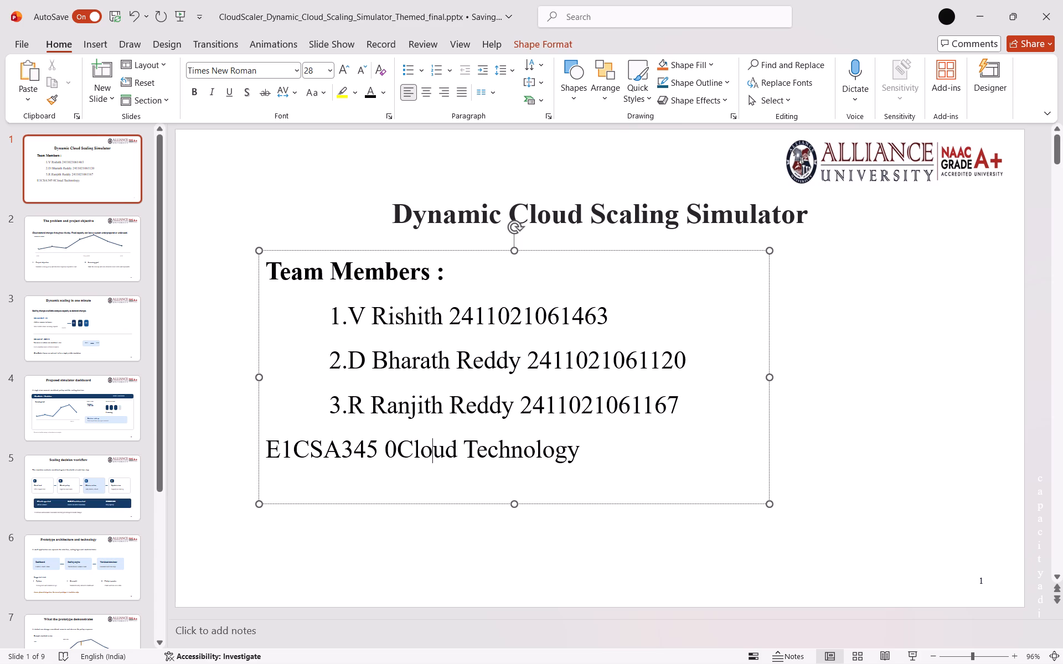
key("Left")
key("Left")
key("Left")
key("Left")
key("Right")
key("BackSpace")
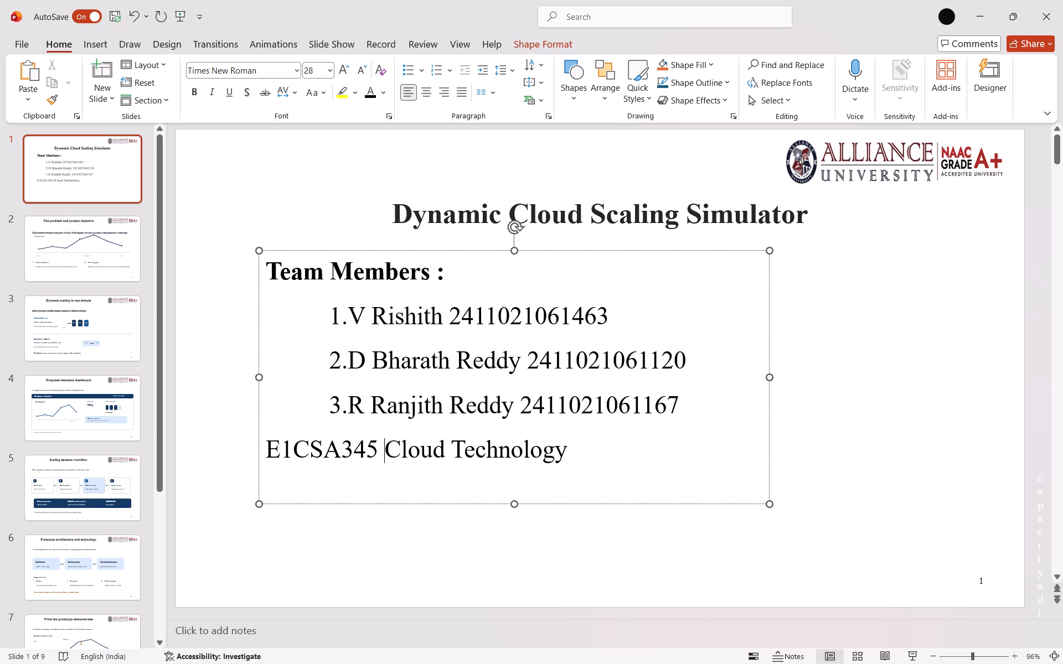
Change "Technology" to "Technologies" at the end of the course line on the title slide.
key("Right")
key("Right")
key("Right")
key("Right")
key("Right")
key("Right")
key("Right")
key("Right")
key("Right")
key("Right")
key("Right")
key("Right")
key("Right")
key("Right")
key("Right")
key("Right")
key("Right")
key("Right")
key("Right")
key("Right")
key("Left")
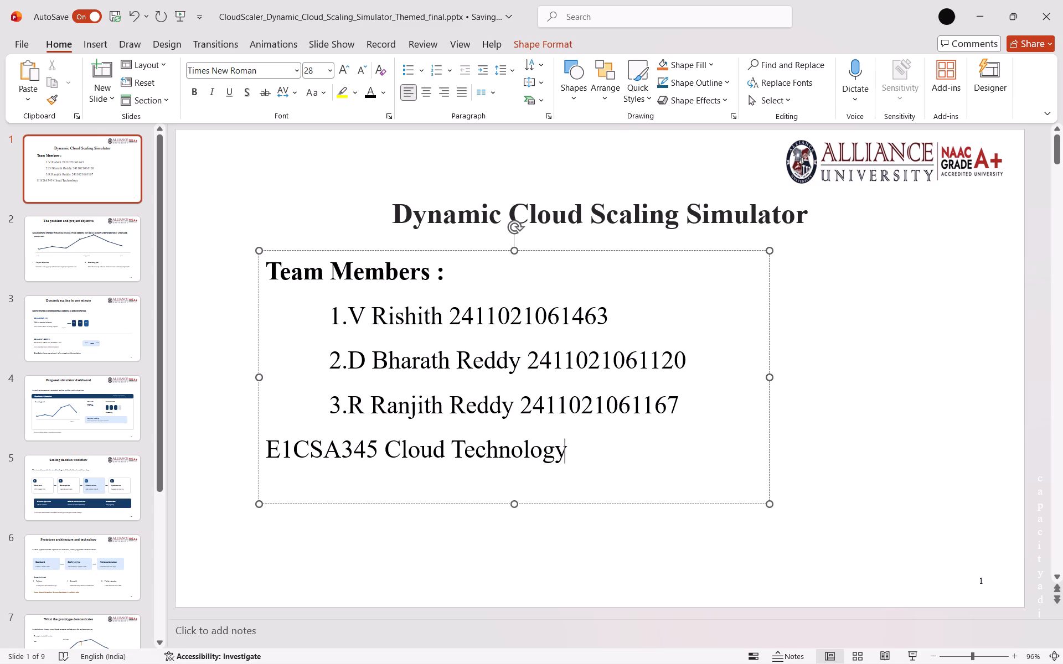
key("BackSpace")
type("ies")
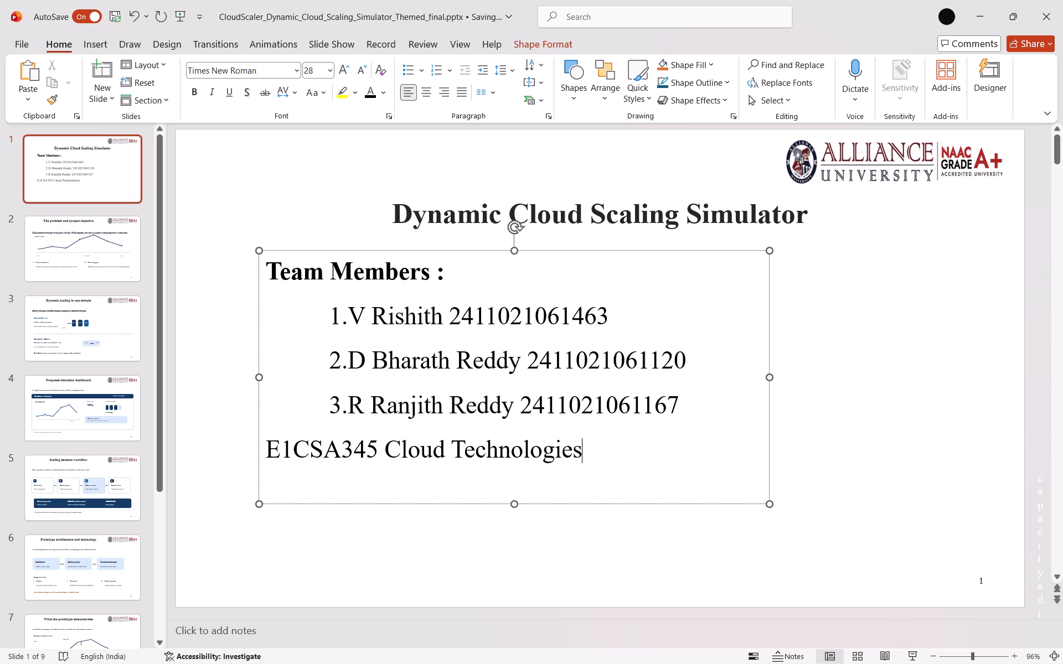
left_click(376, 461)
left_click(372, 530)
Compare the slide title placement in the earlier project's presentation with slide 2 of the CloudScaler deck.
key("alt+Tab")
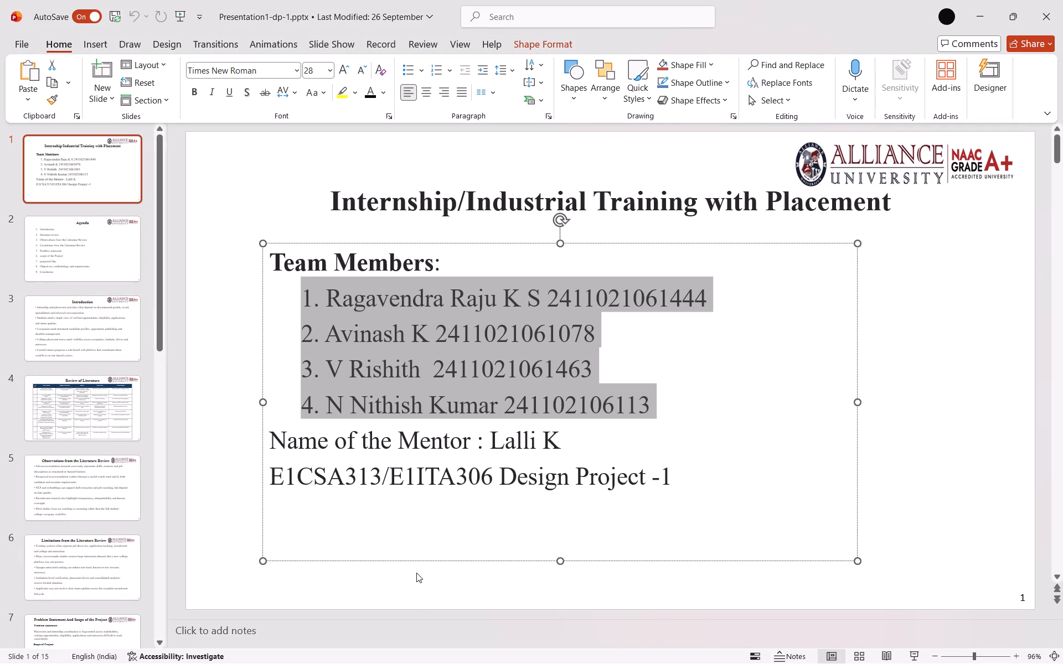
left_click(421, 592)
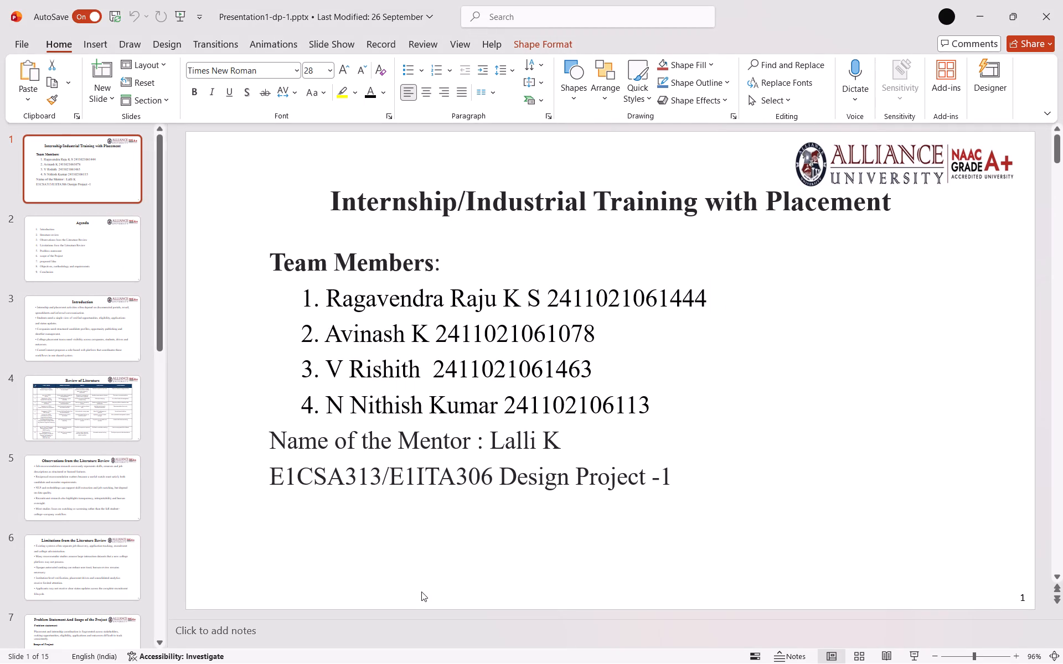
key("alt+Tab")
key("Right")
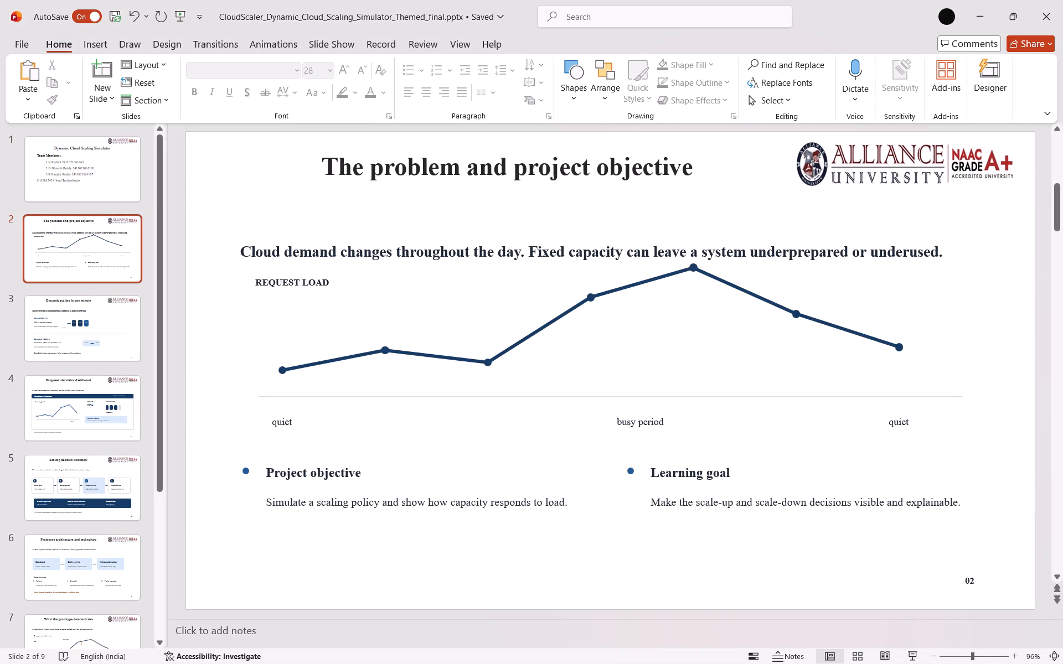
left_click(555, 167)
key("alt+Tab")
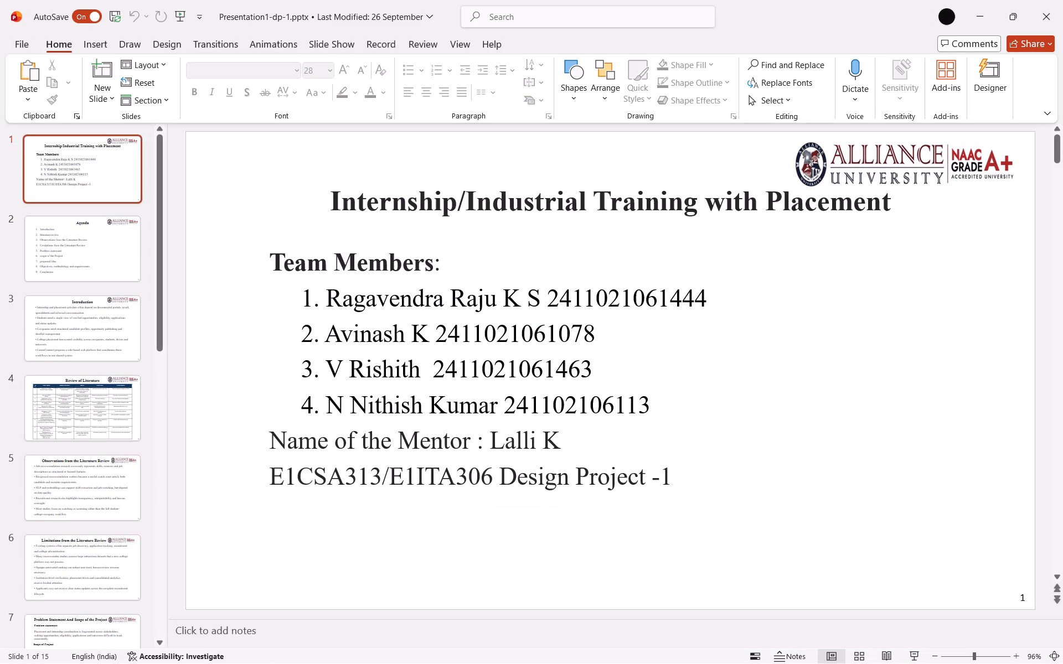
key("Right")
key("Right")
key("Right")
key("Right")
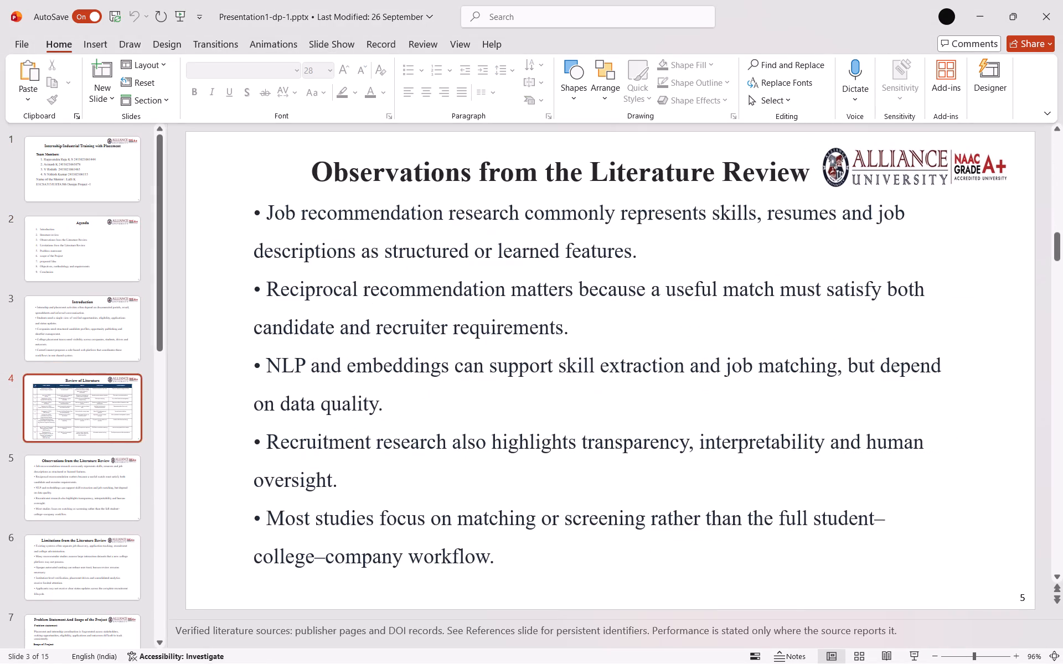
key("alt+Tab")
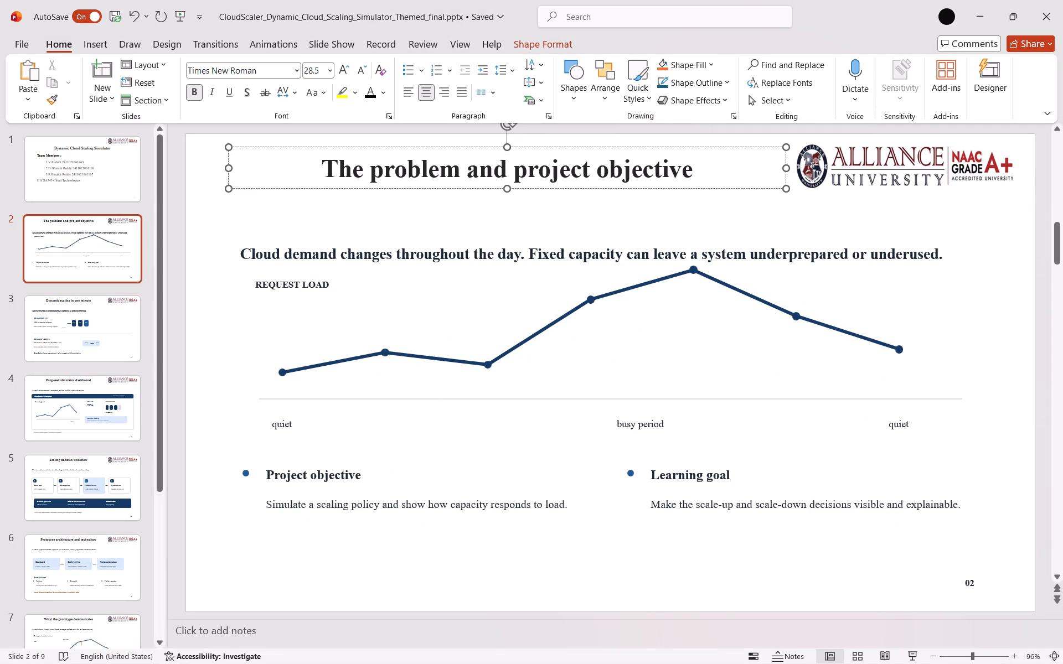
Move slide 2's title "The problem and project objective" horizontally toward the university logo, ending just before it.
left_click(465, 161)
left_click_drag(466, 151, 544, 150)
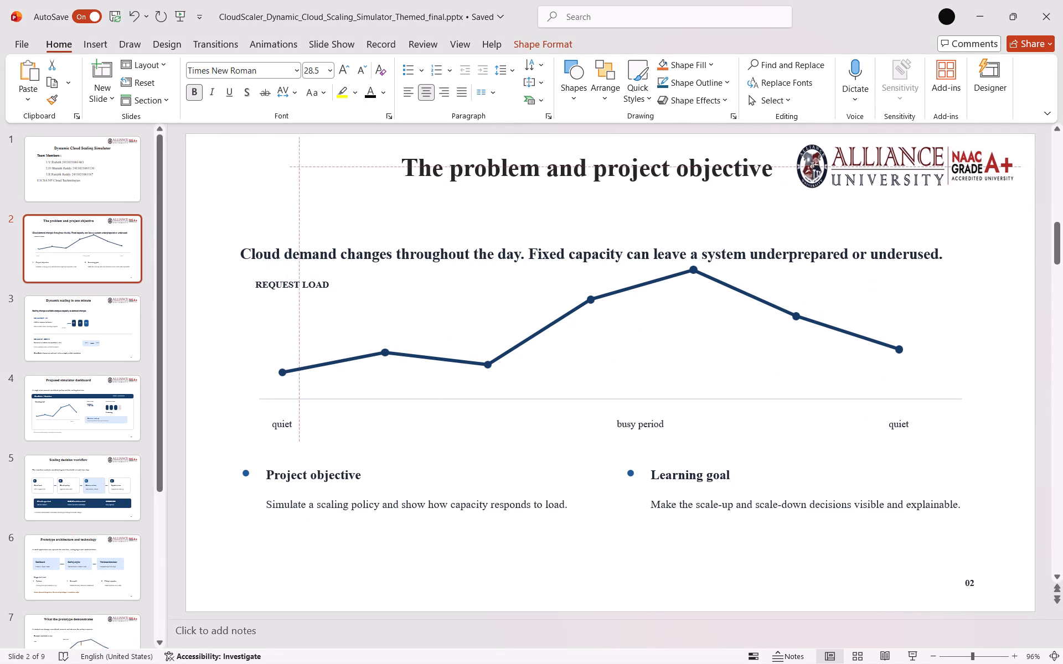
left_click_drag(544, 150, 546, 150)
left_click(765, 228)
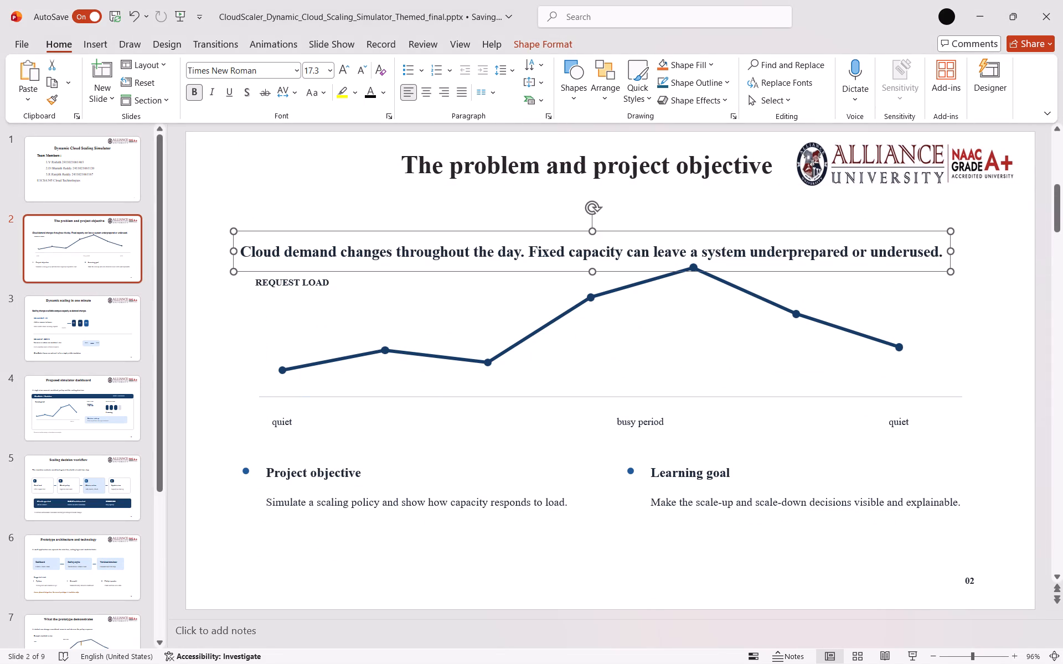
left_click(656, 336)
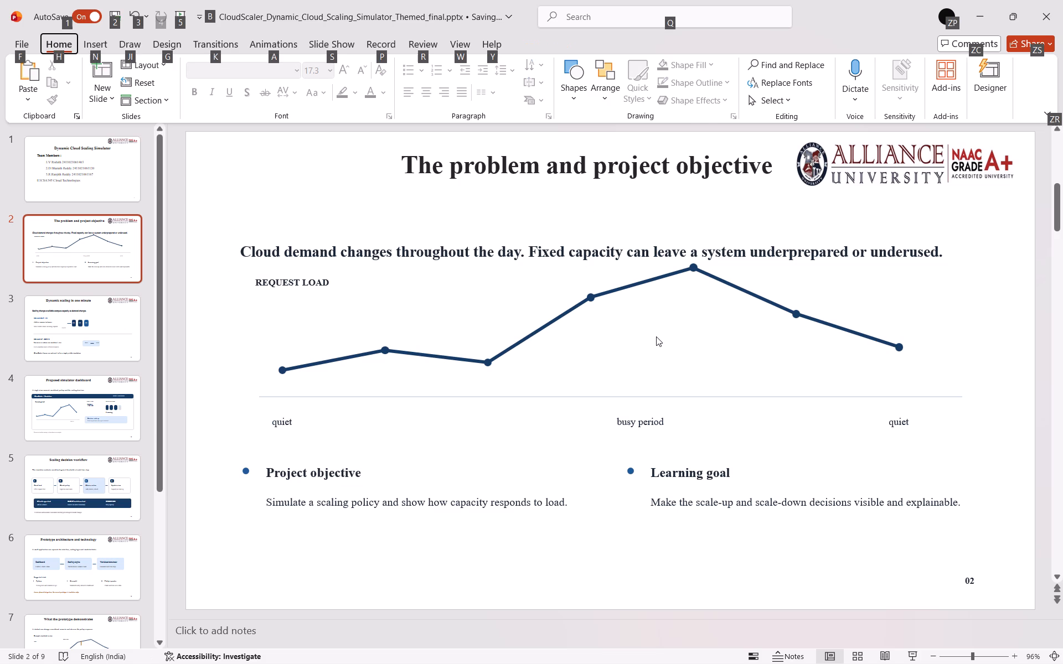
Move slide 3's title "Dynamic scaling in one minute" toward the university logo and slightly up, leaving a gap before the logo.
key("Right")
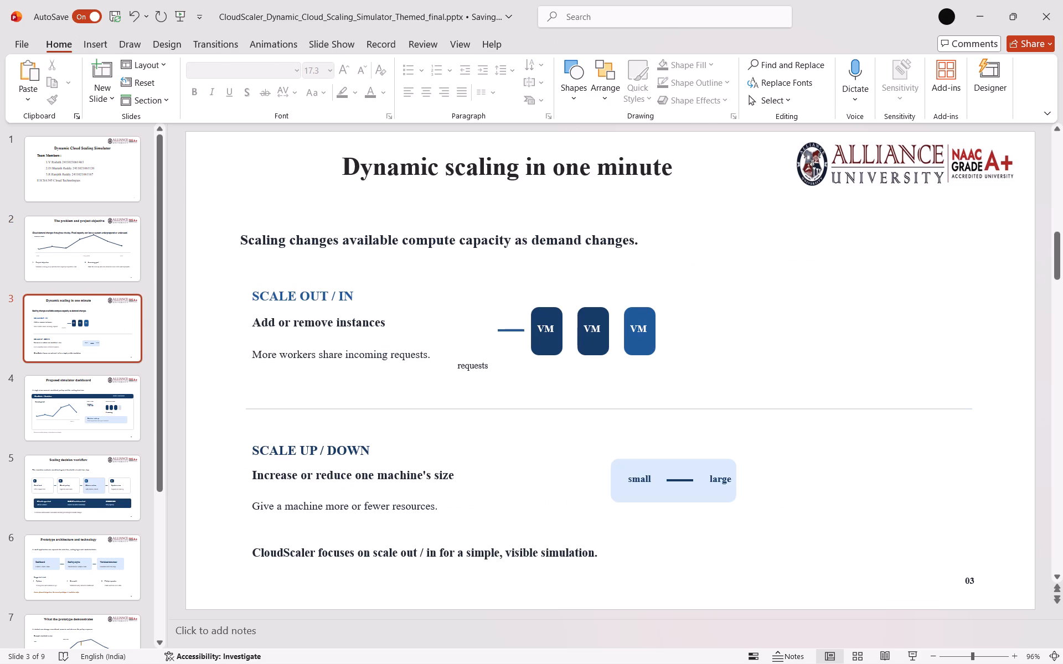
left_click(539, 170)
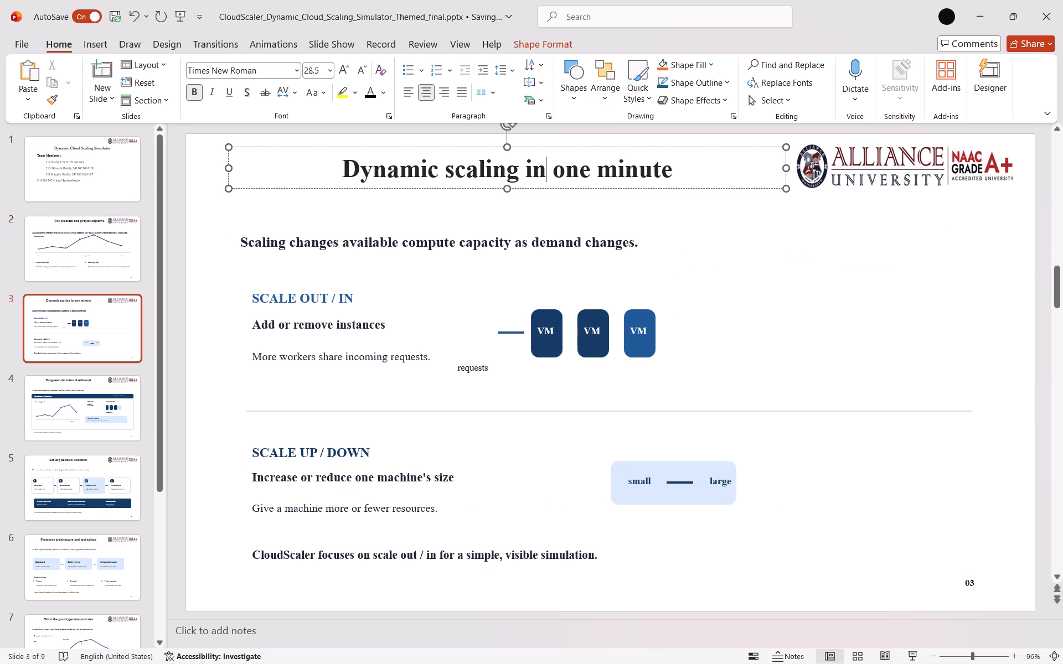
left_click_drag(531, 151, 563, 143)
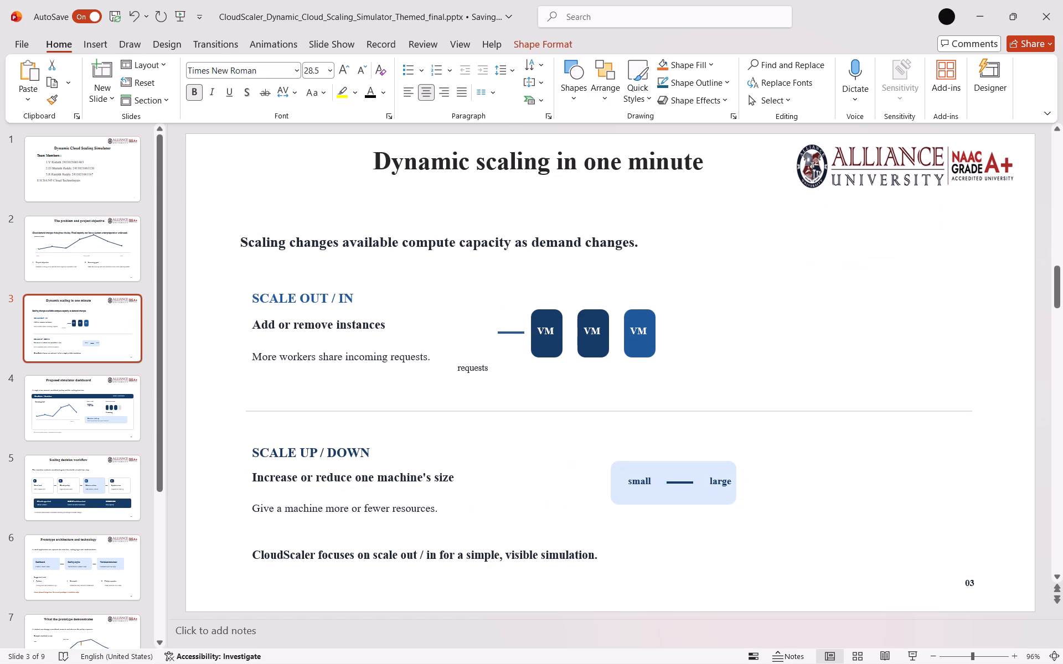
left_click_drag(563, 143, 569, 147)
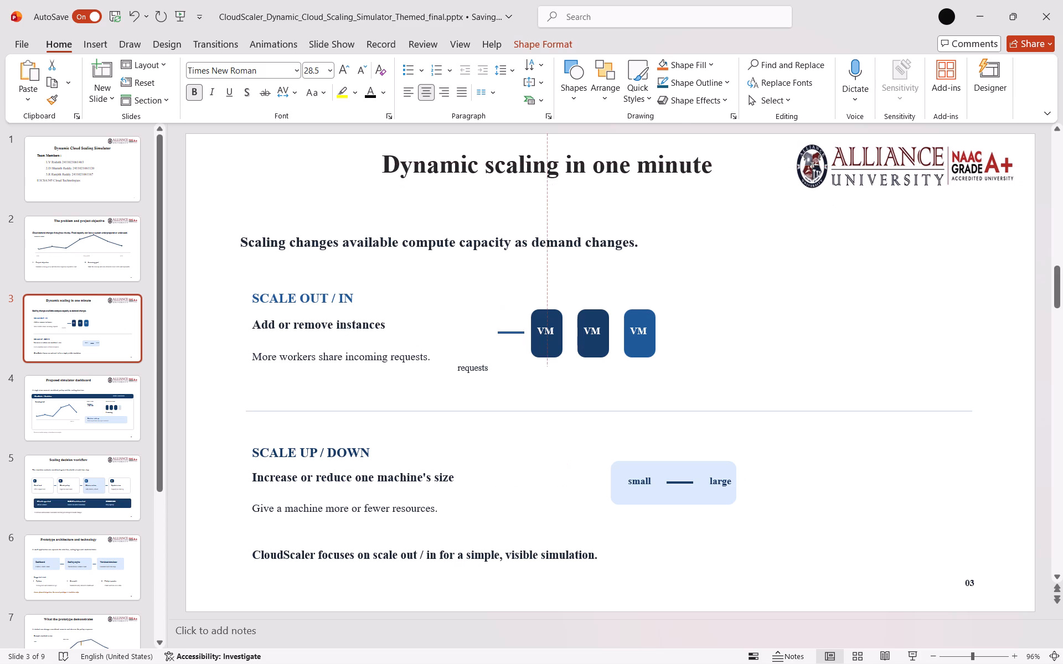
left_click_drag(569, 147, 569, 148)
left_click(588, 200)
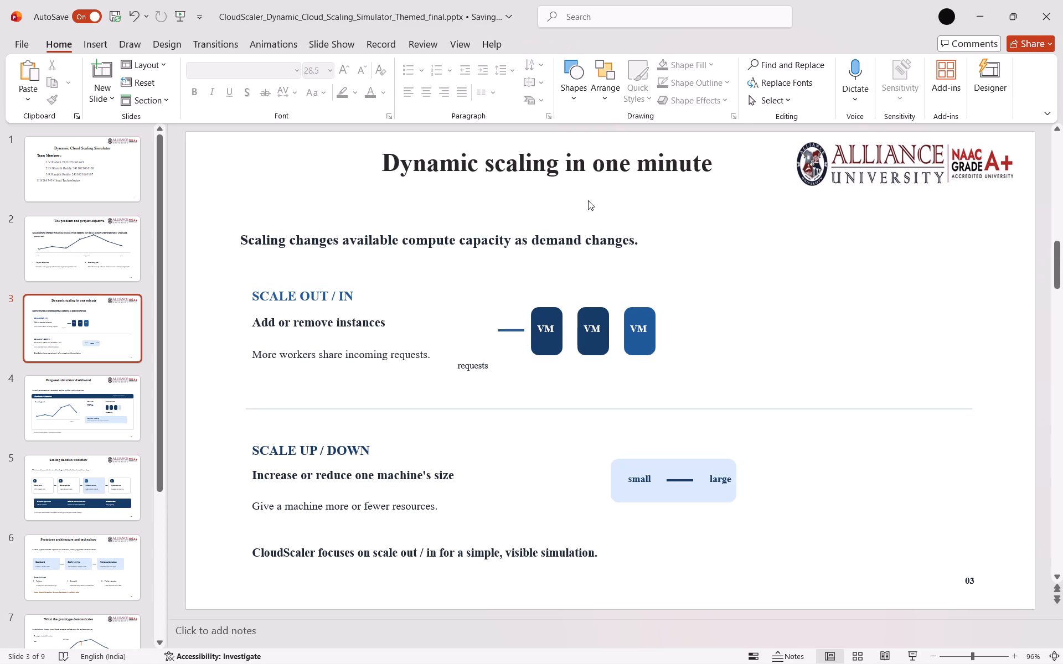
Move slide 4's title "Proposed simulator dashboard" toward the university logo and slightly up, leaving a gap before the logo.
key("Right")
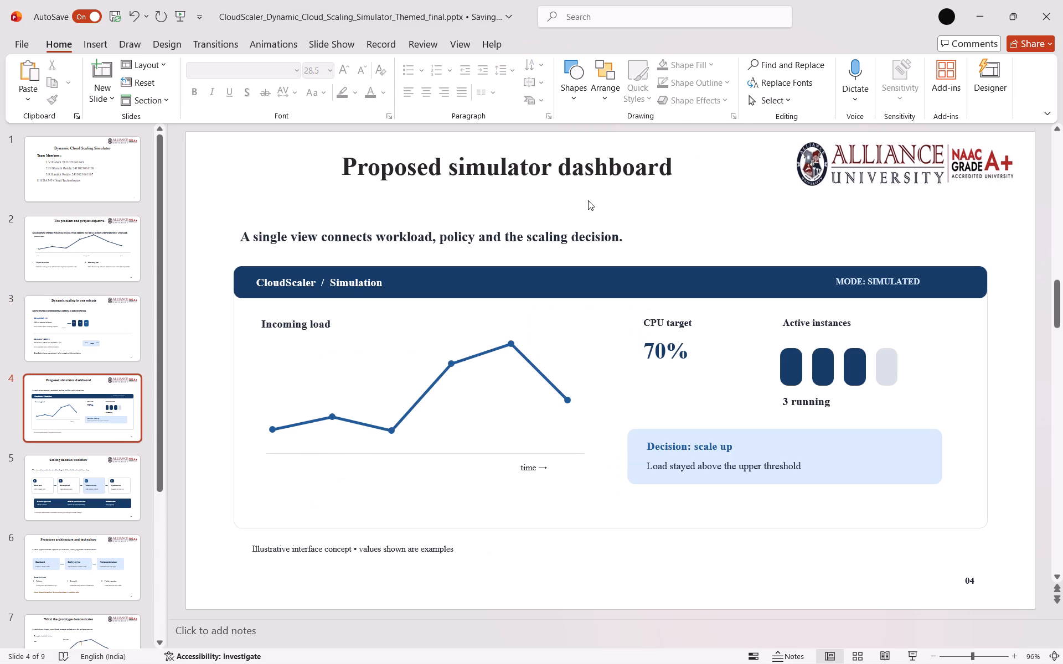
key("Right")
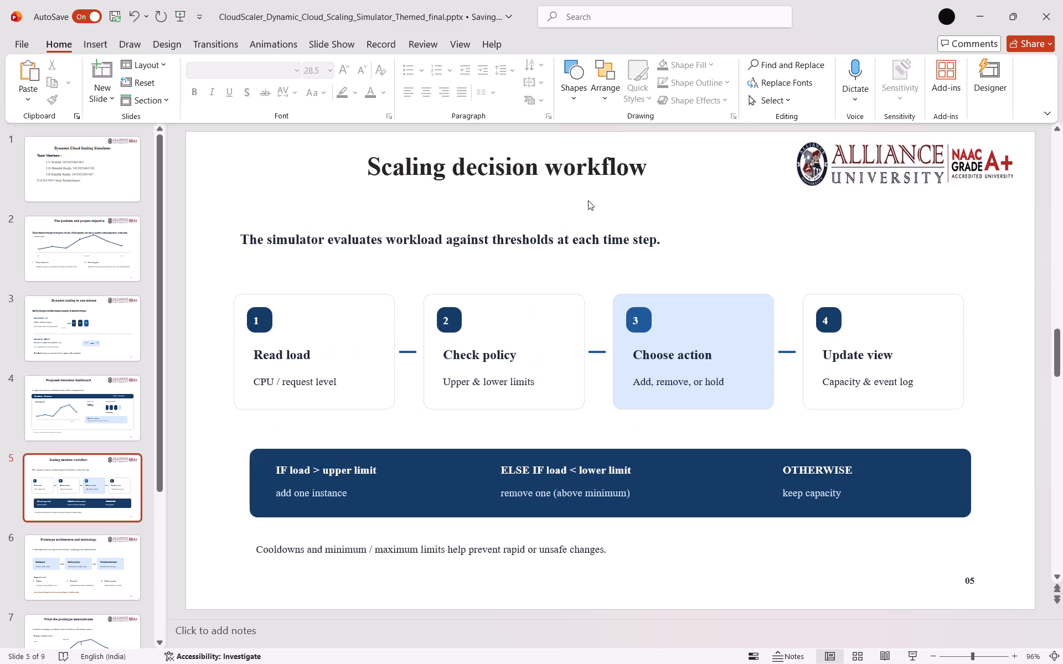
key("Left")
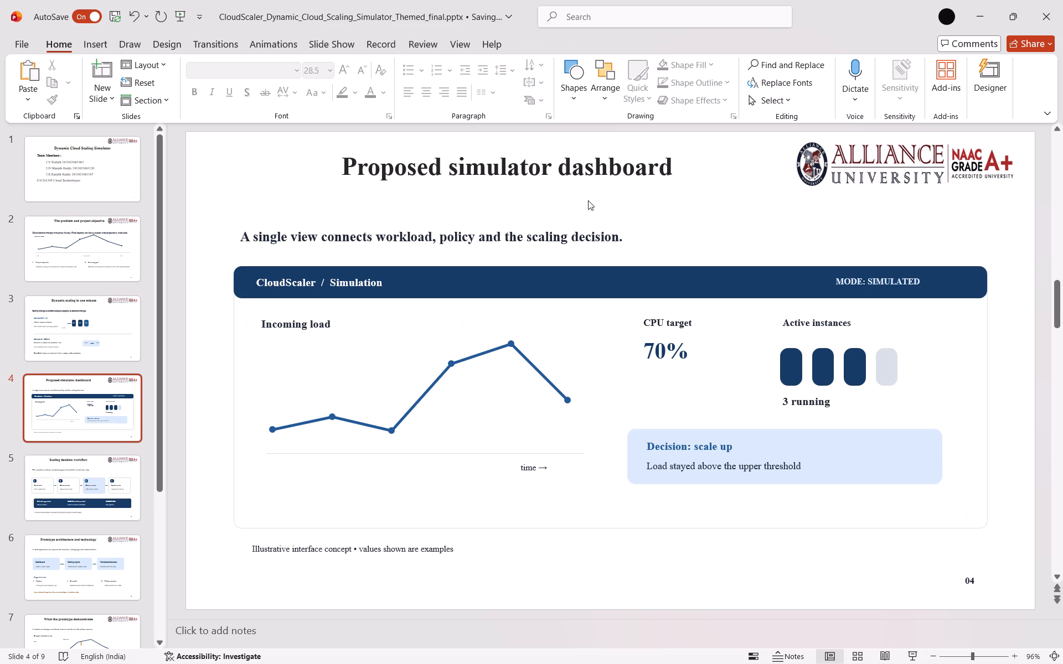
left_click(541, 169)
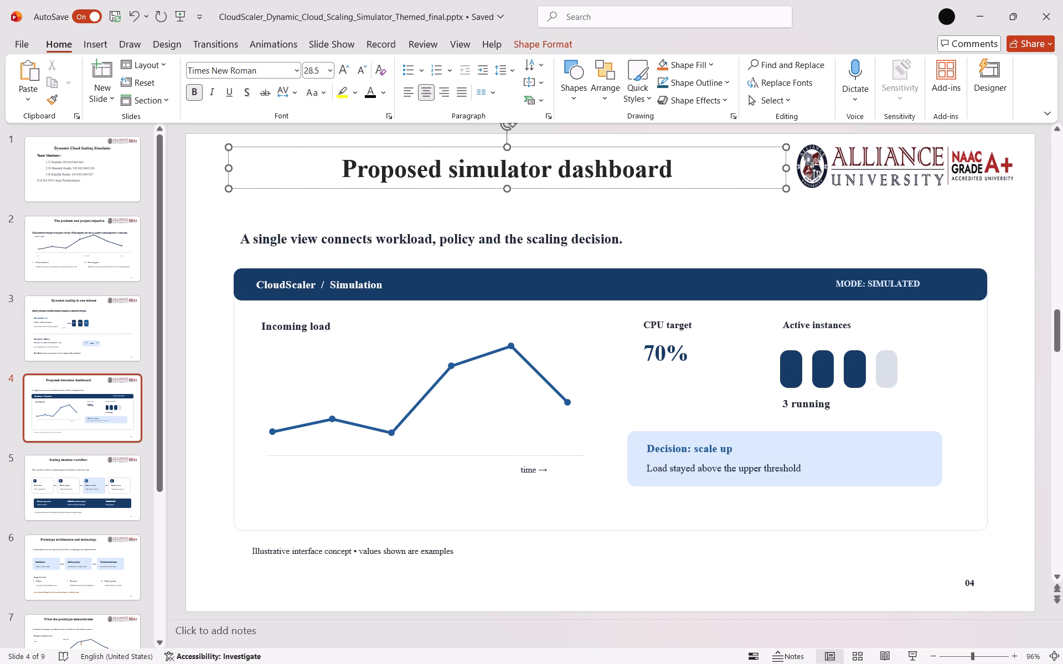
left_click_drag(616, 184, 643, 178)
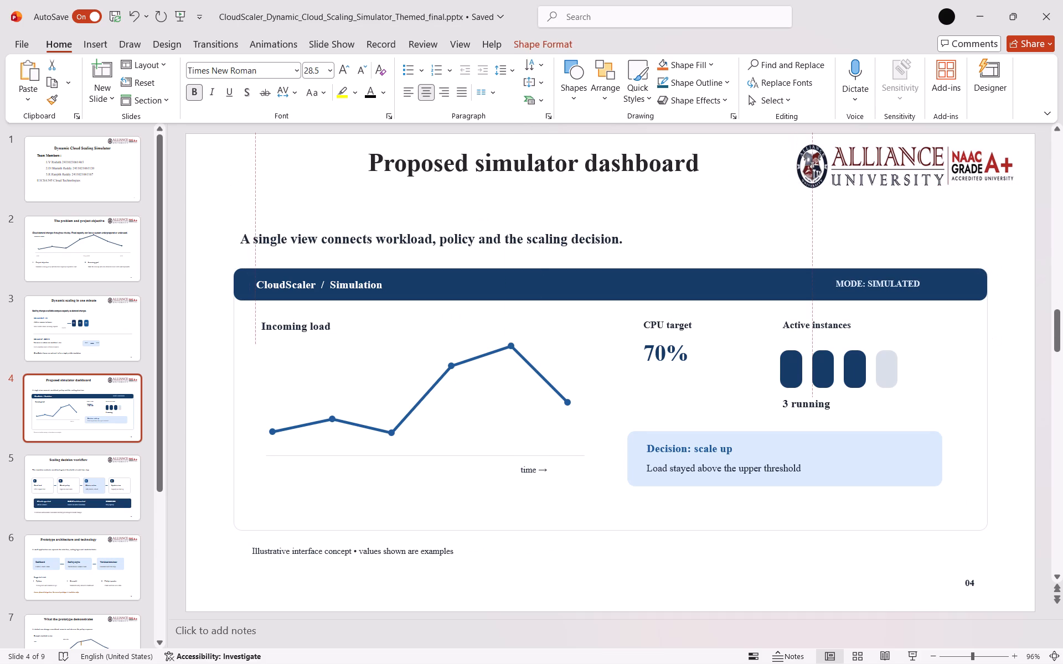
left_click_drag(643, 178, 649, 177)
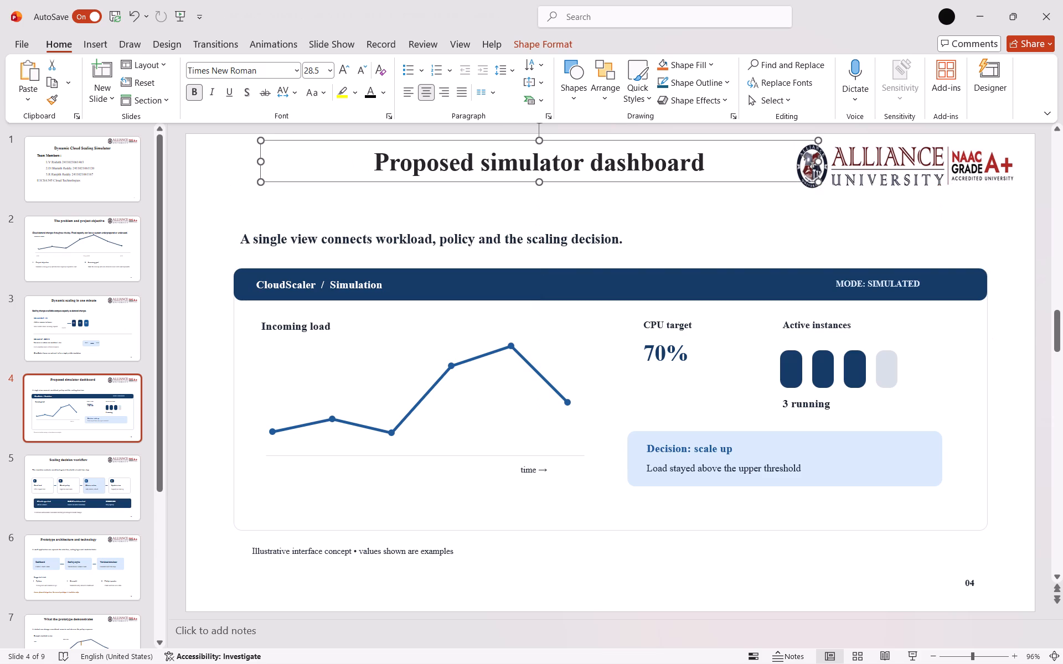
left_click(563, 318)
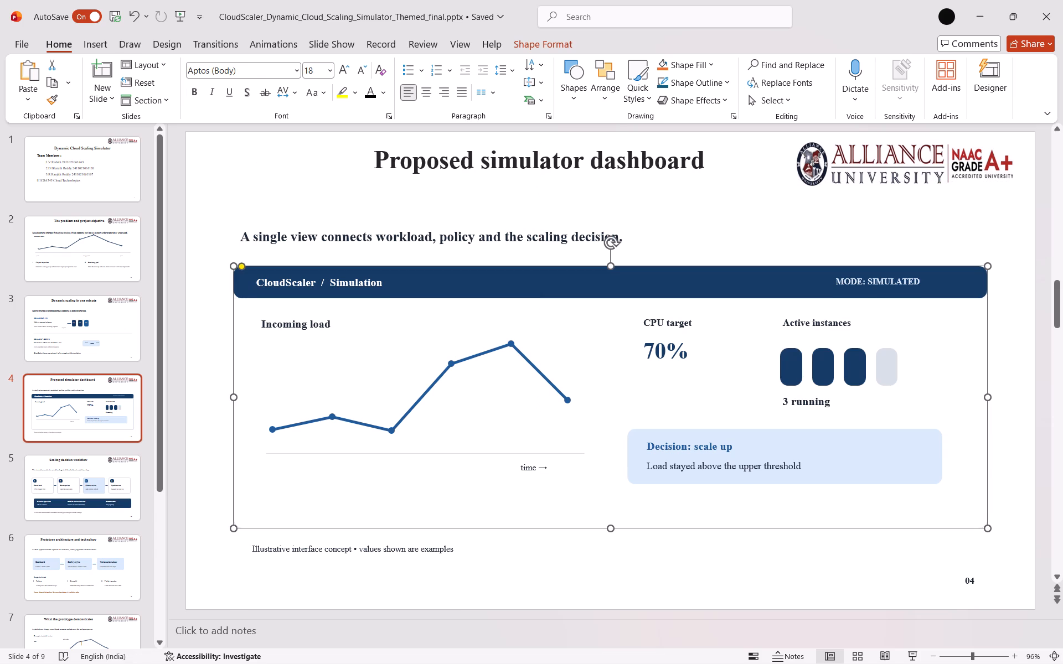
left_click(535, 160)
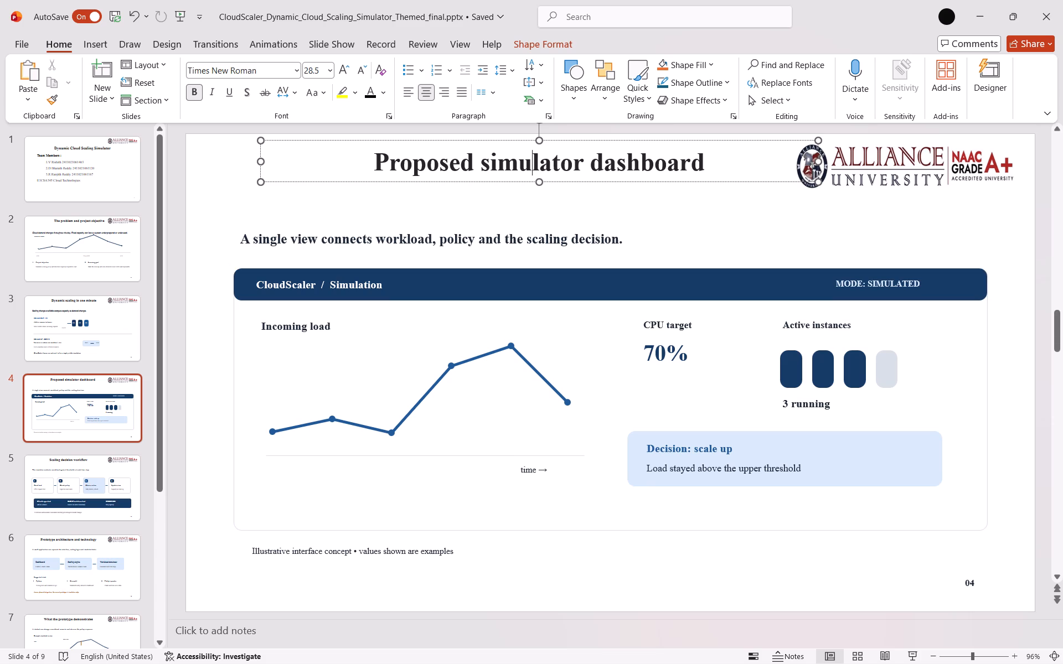
left_click_drag(558, 179, 582, 178)
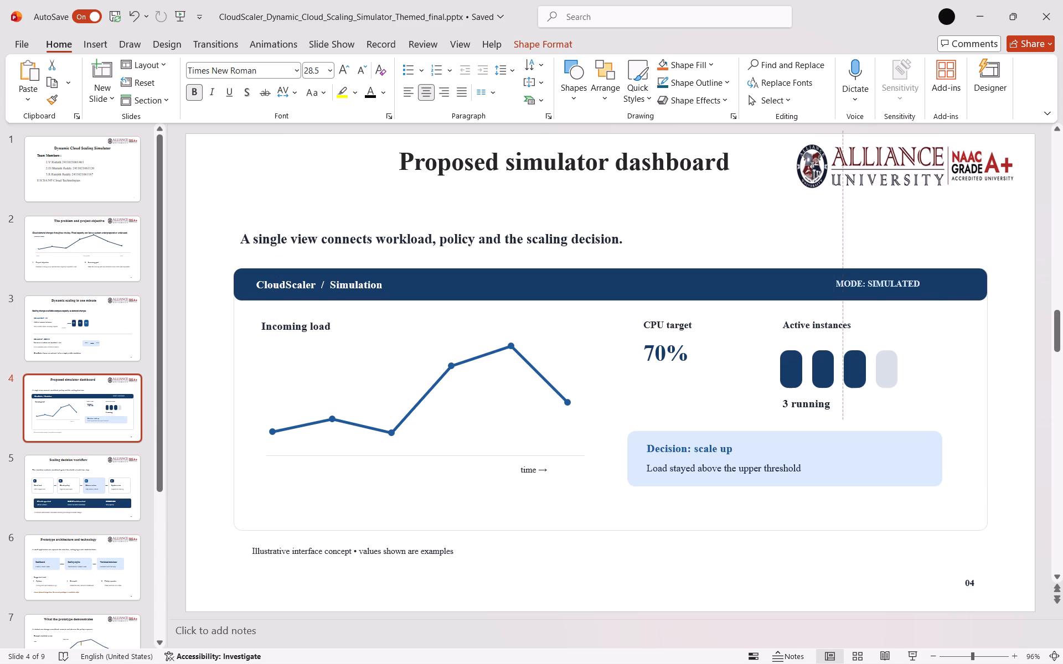
left_click_drag(582, 178, 586, 180)
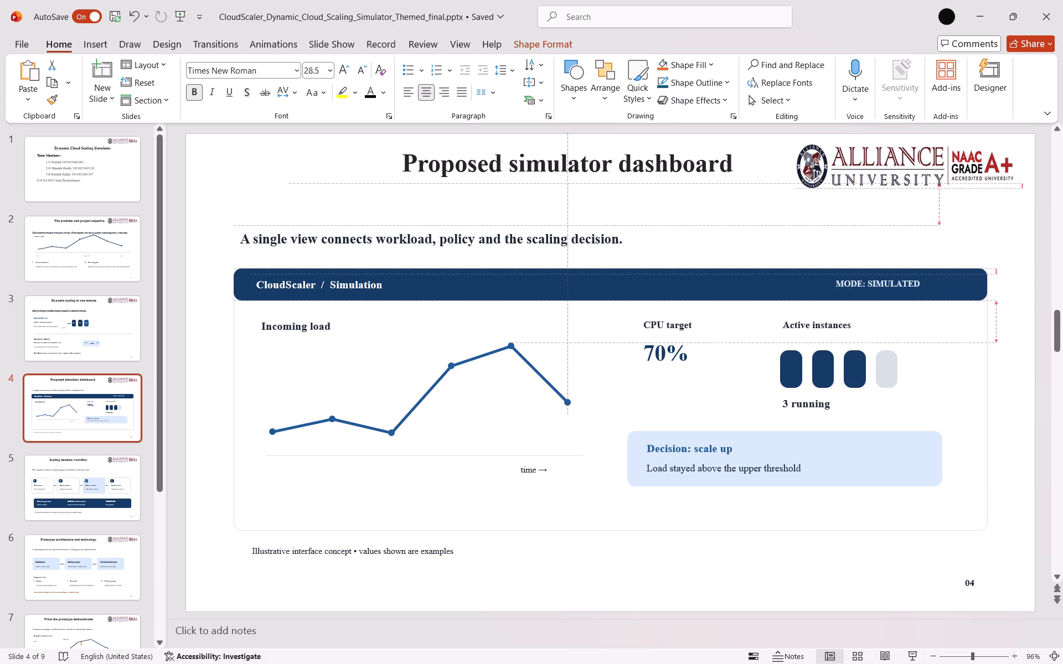
left_click_drag(586, 180, 586, 180)
left_click(613, 200)
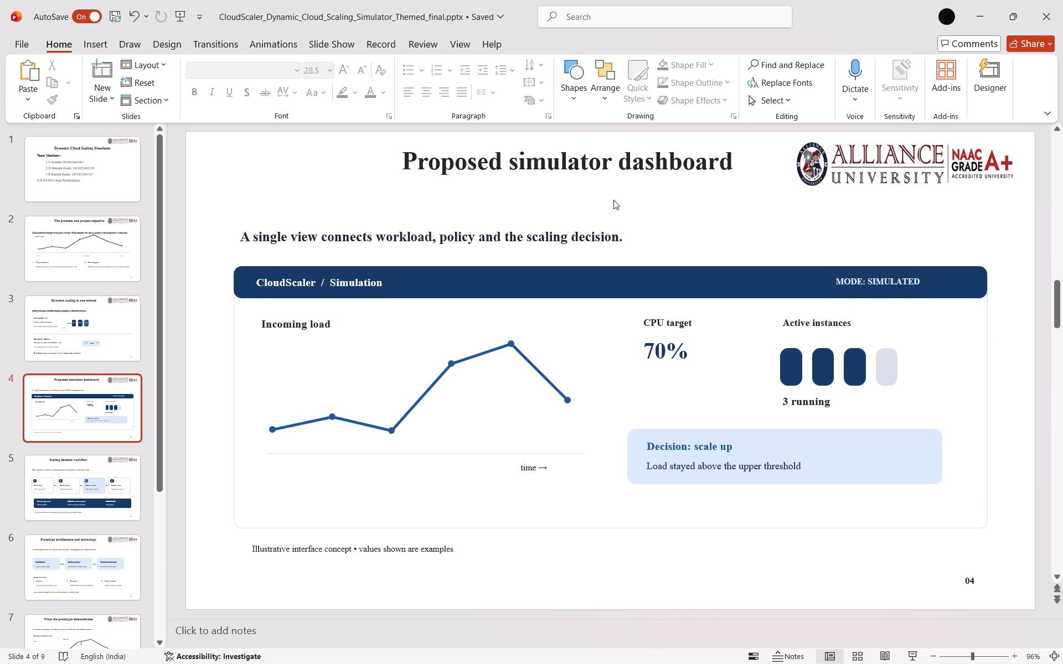
left_click(616, 162)
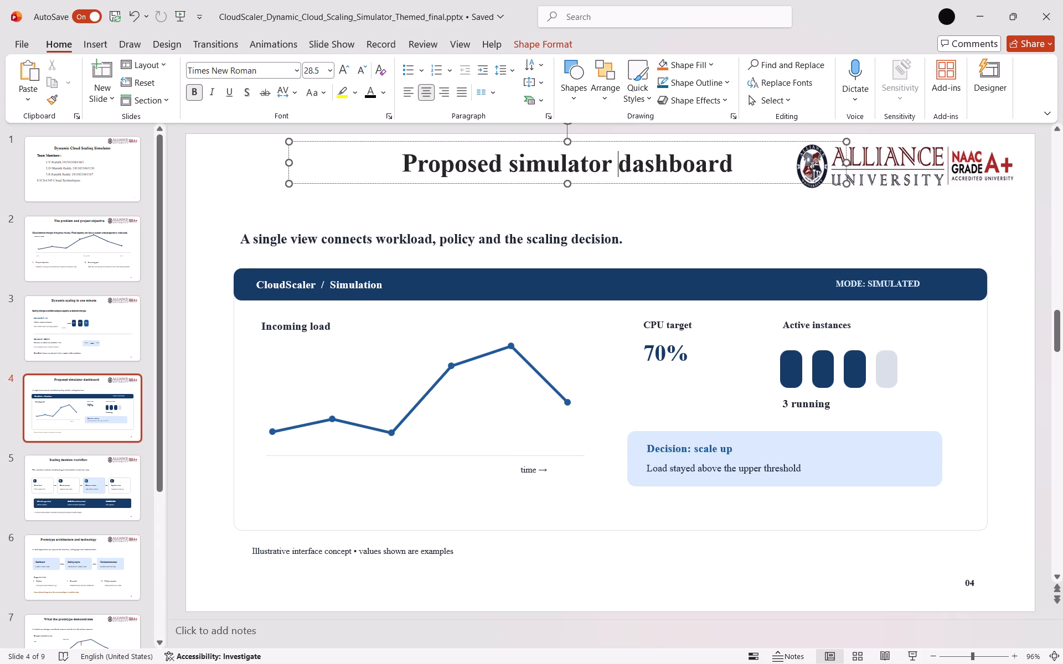
left_click_drag(605, 179, 623, 180)
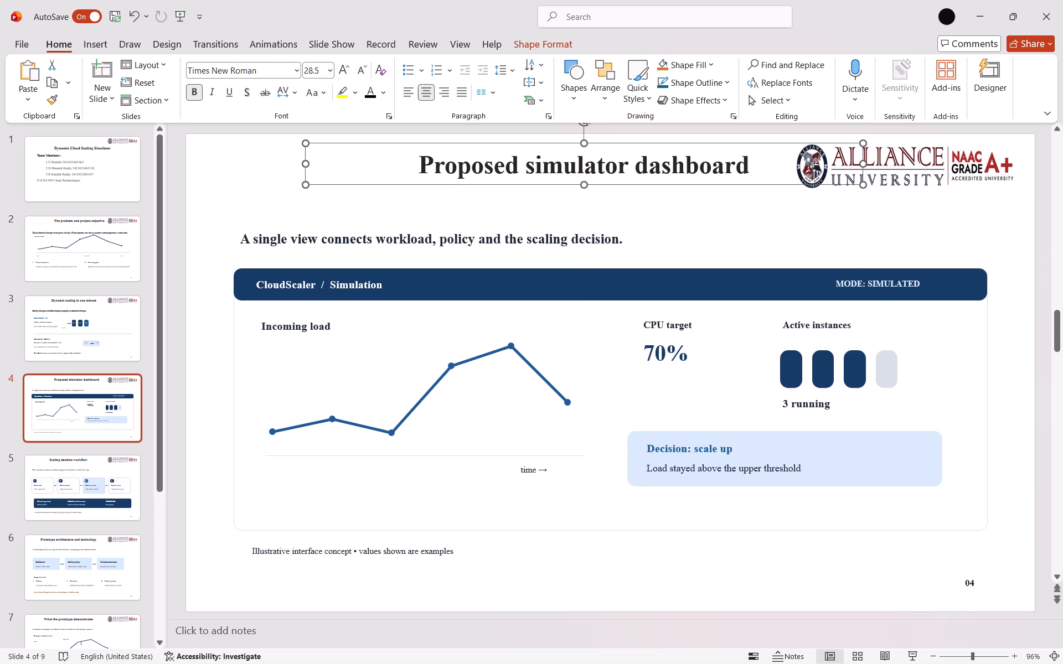
left_click(220, 195)
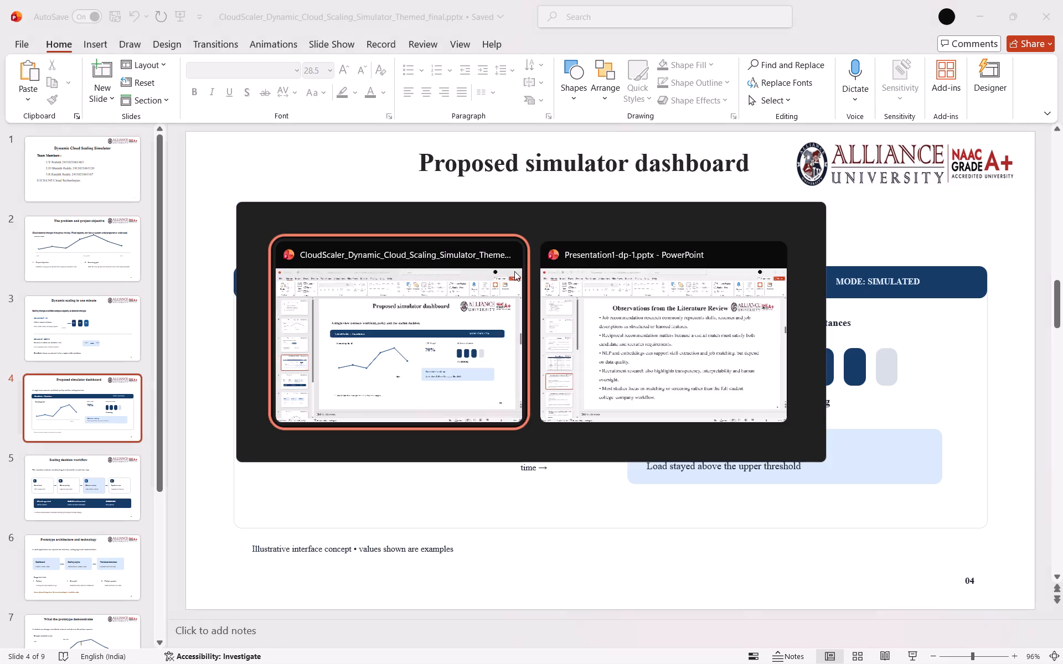
Move slide 5's title "Scaling decision workflow" toward the university logo, leaving a gap, and compare its placement with slide 4's title.
key("Right")
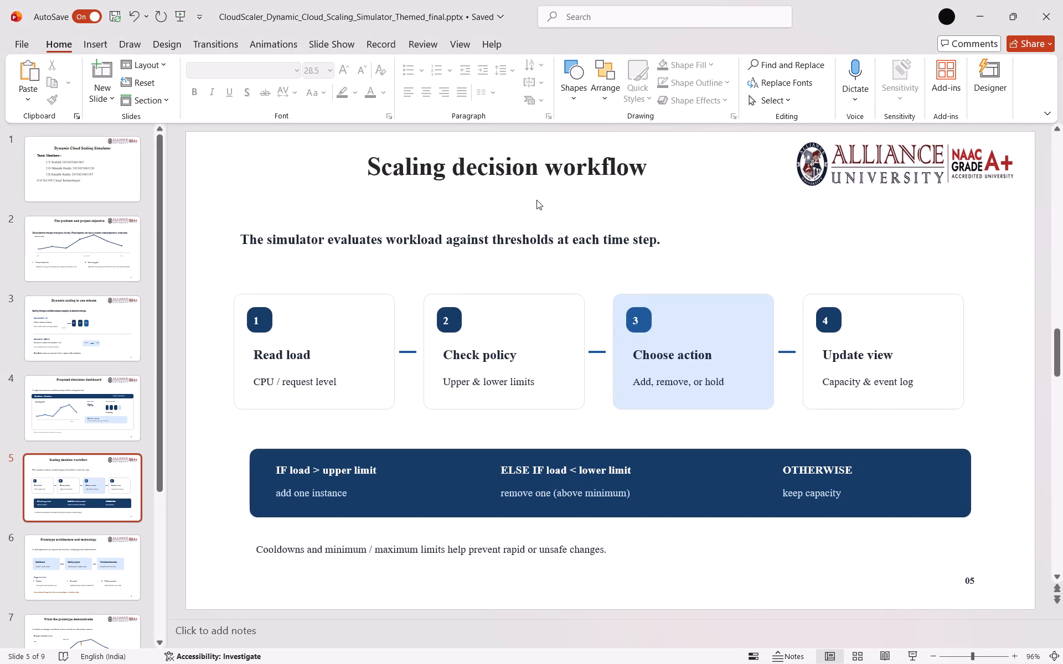
left_click(524, 167)
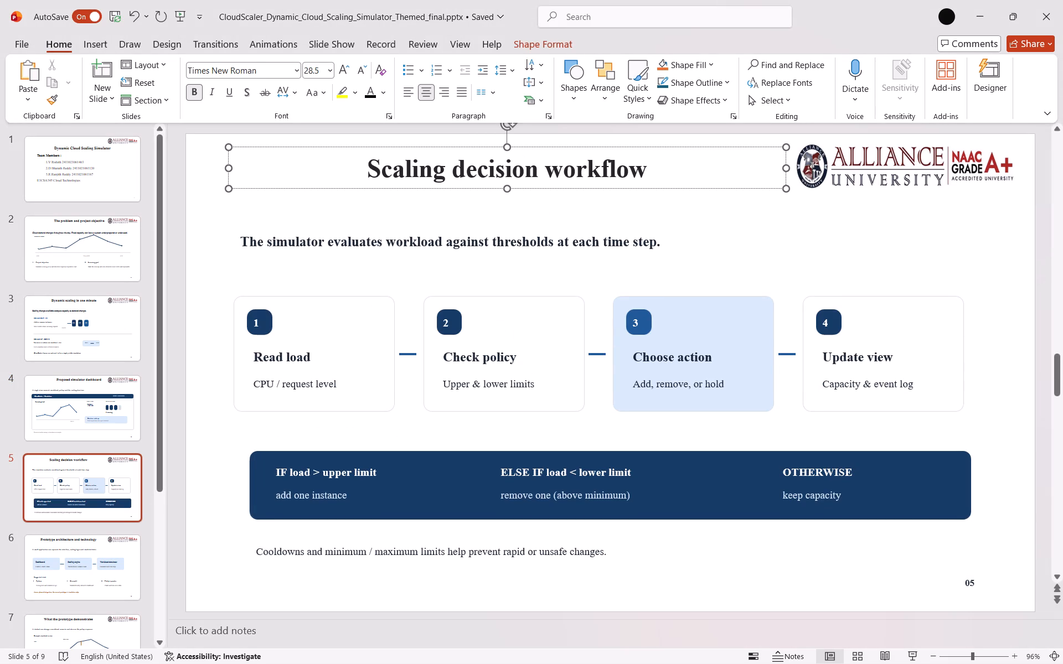
left_click_drag(538, 183, 566, 181)
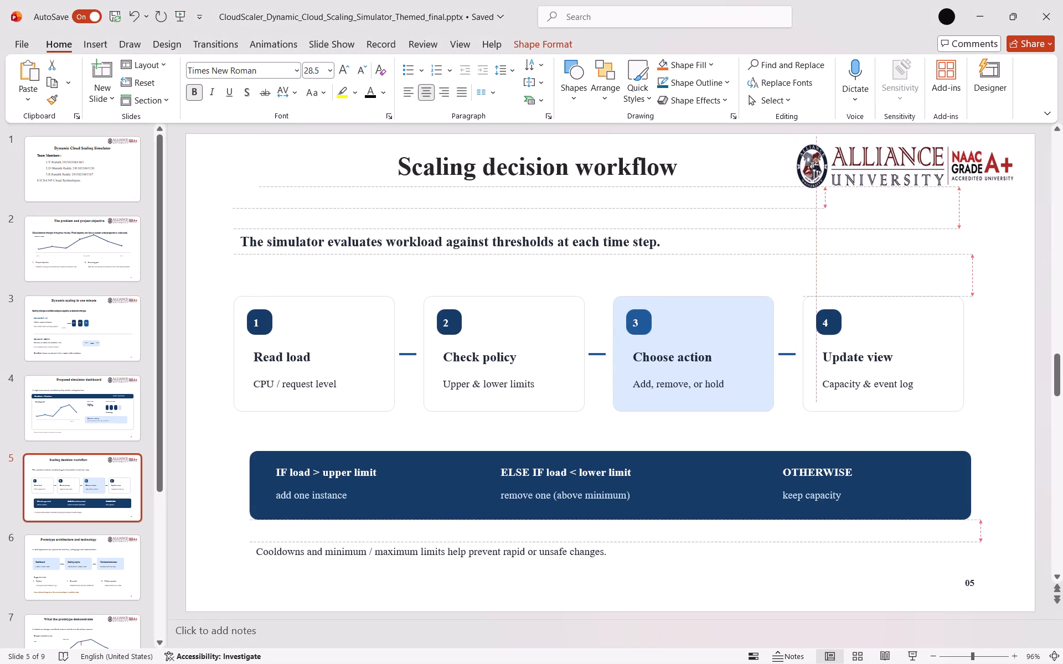
left_click_drag(566, 181, 610, 182)
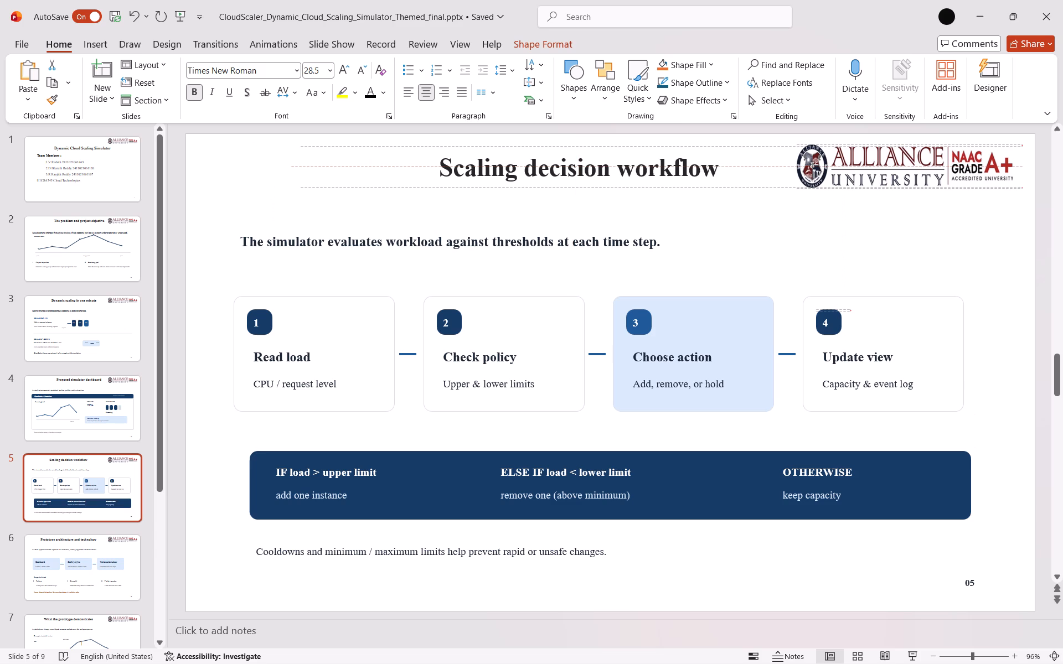
left_click_drag(610, 182, 602, 182)
left_click(653, 207)
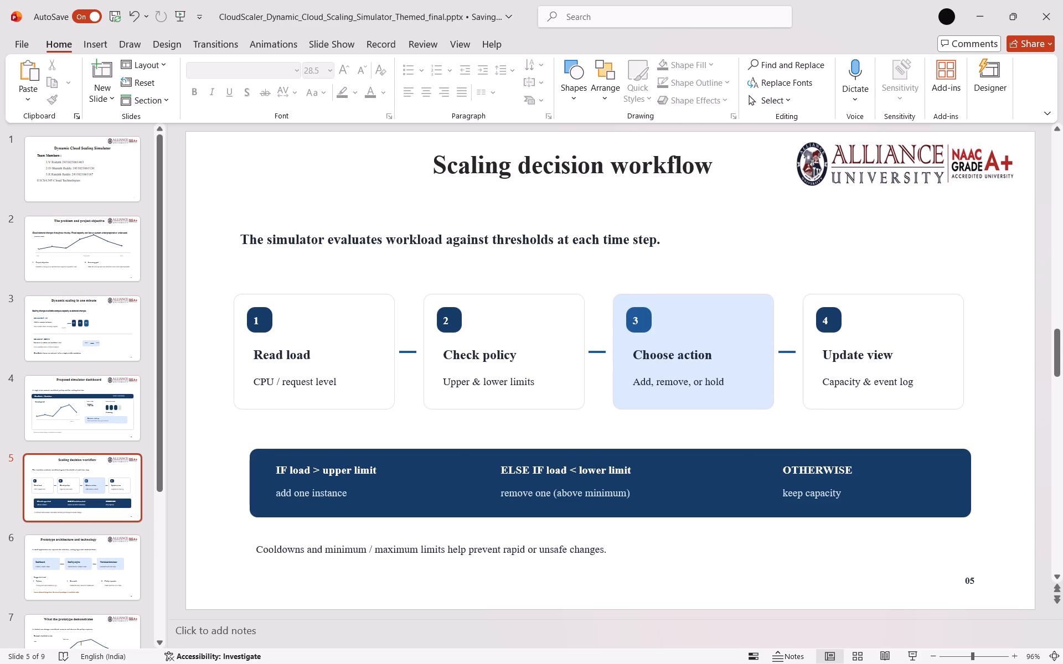
left_click_drag(587, 175, 592, 174)
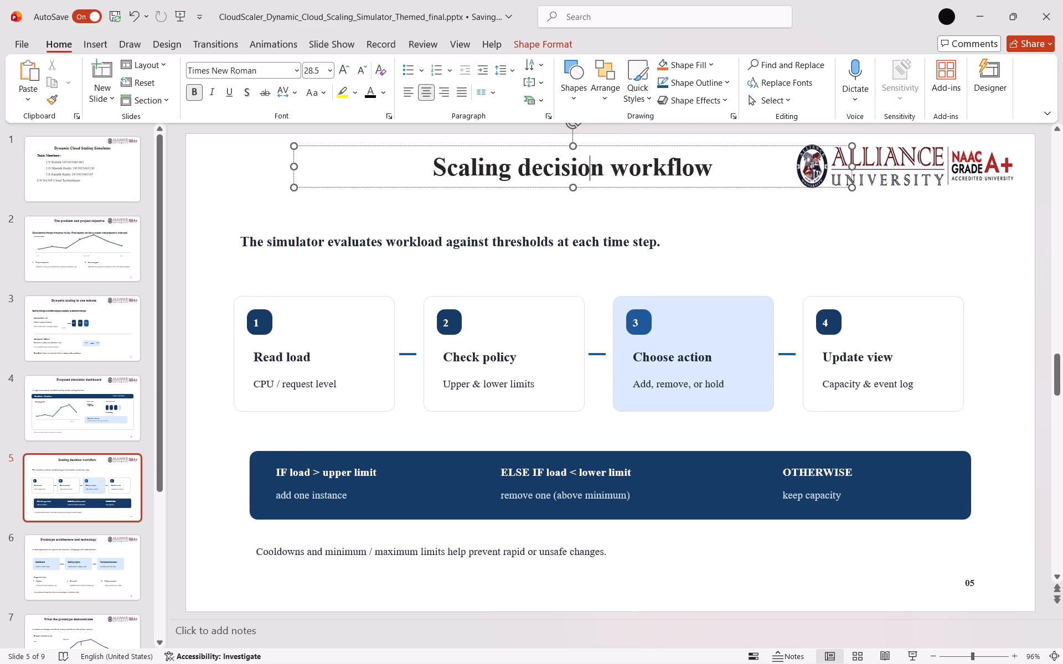
left_click_drag(592, 174, 603, 174)
left_click(603, 174)
left_click_drag(607, 187, 625, 186)
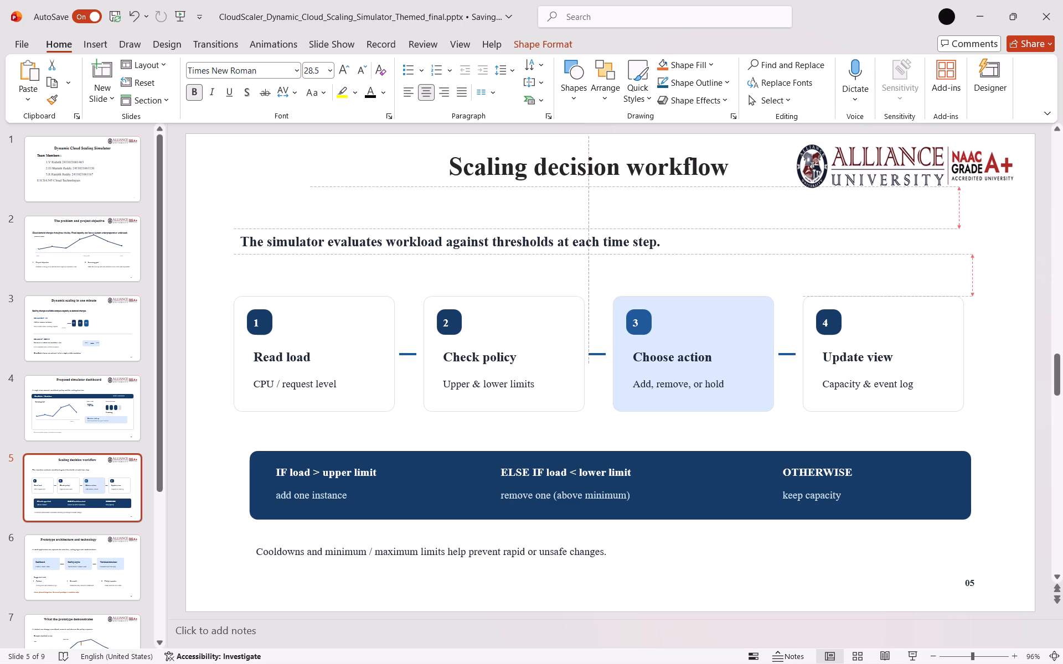
left_click_drag(625, 186, 626, 186)
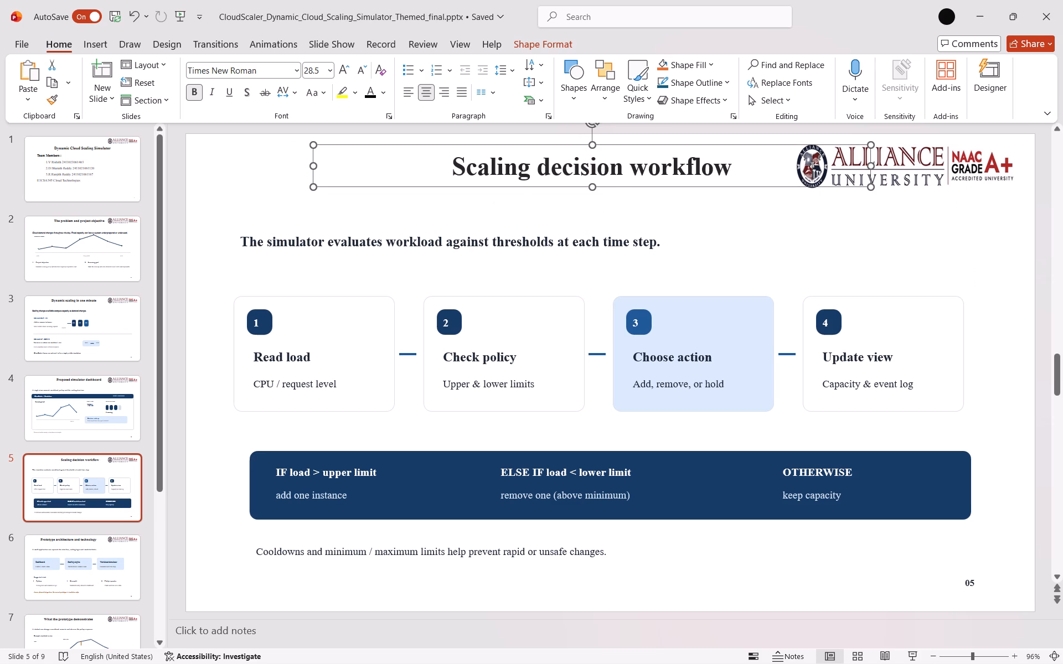
left_click(374, 193)
key("Left")
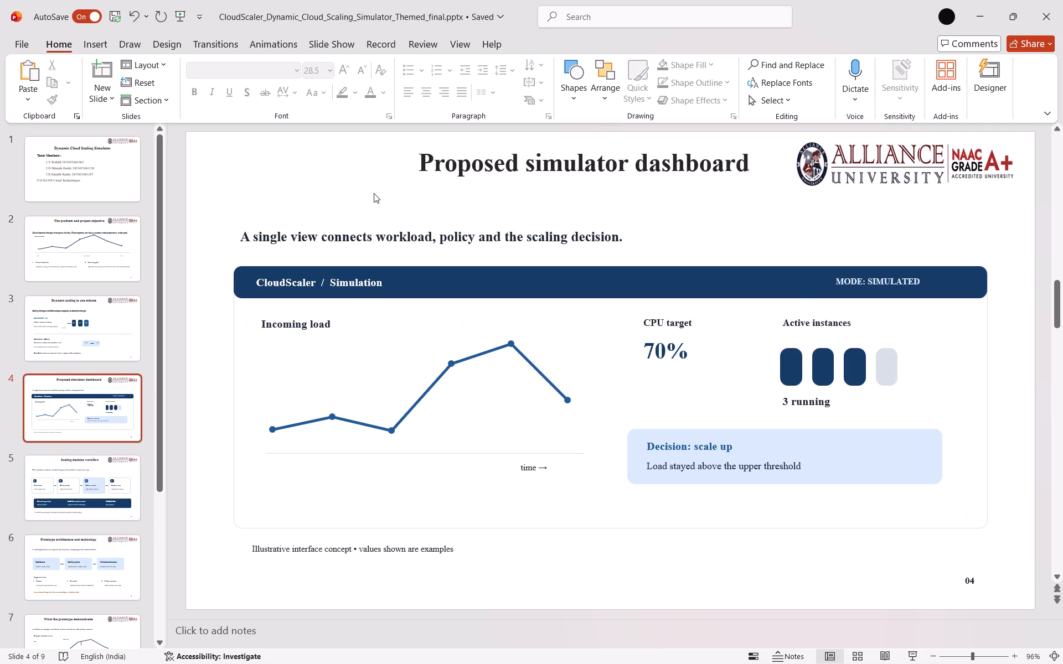
key("Right")
key("Left")
key("Right")
Move slide 6's title "Prototype architecture and technology" toward the university logo so the text ends just before it.
key("Right")
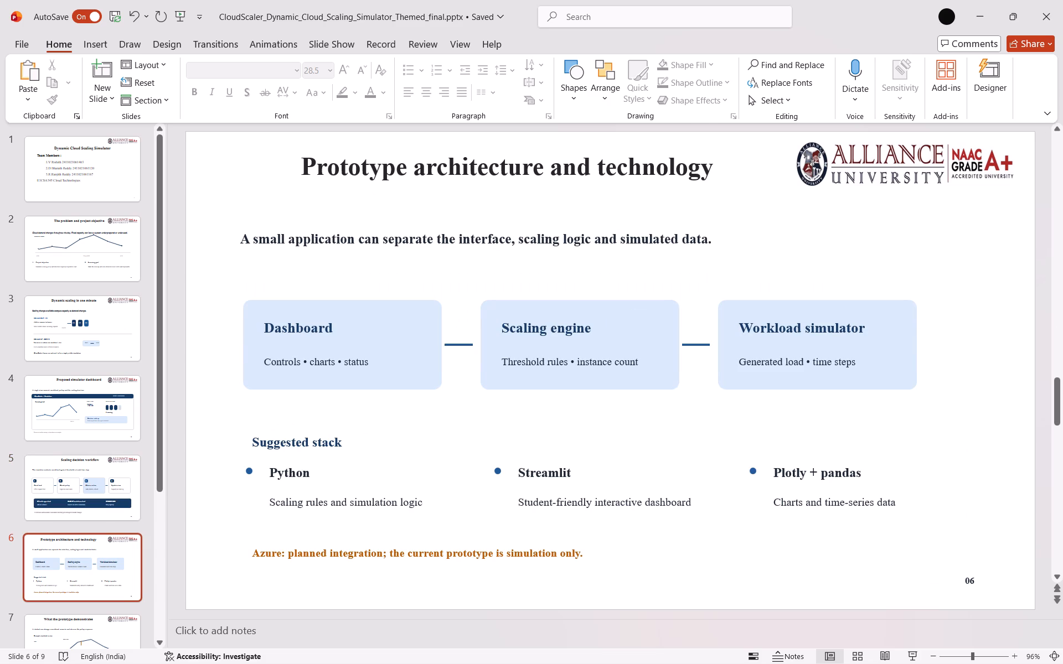
left_click(412, 163)
left_click_drag(432, 185, 463, 180)
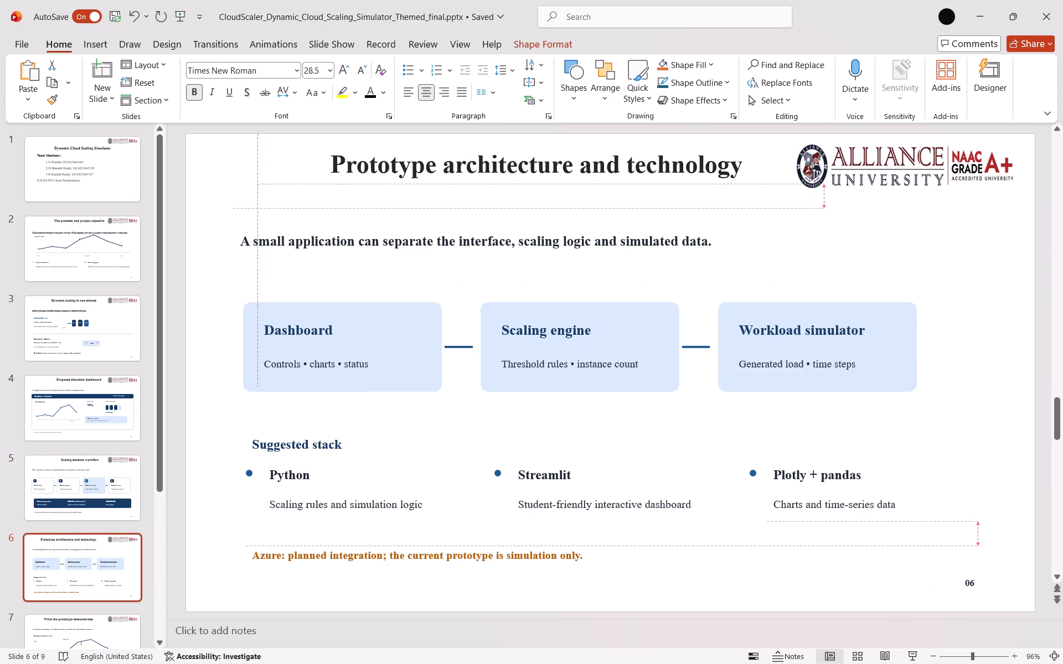
left_click_drag(463, 180, 504, 180)
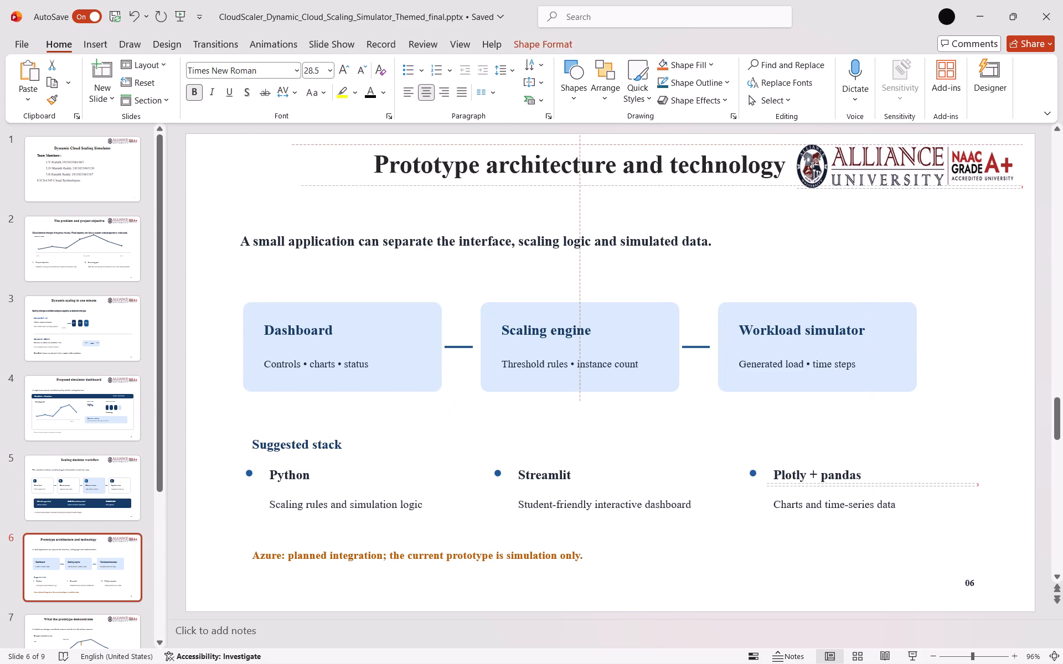
left_click_drag(504, 180, 508, 184)
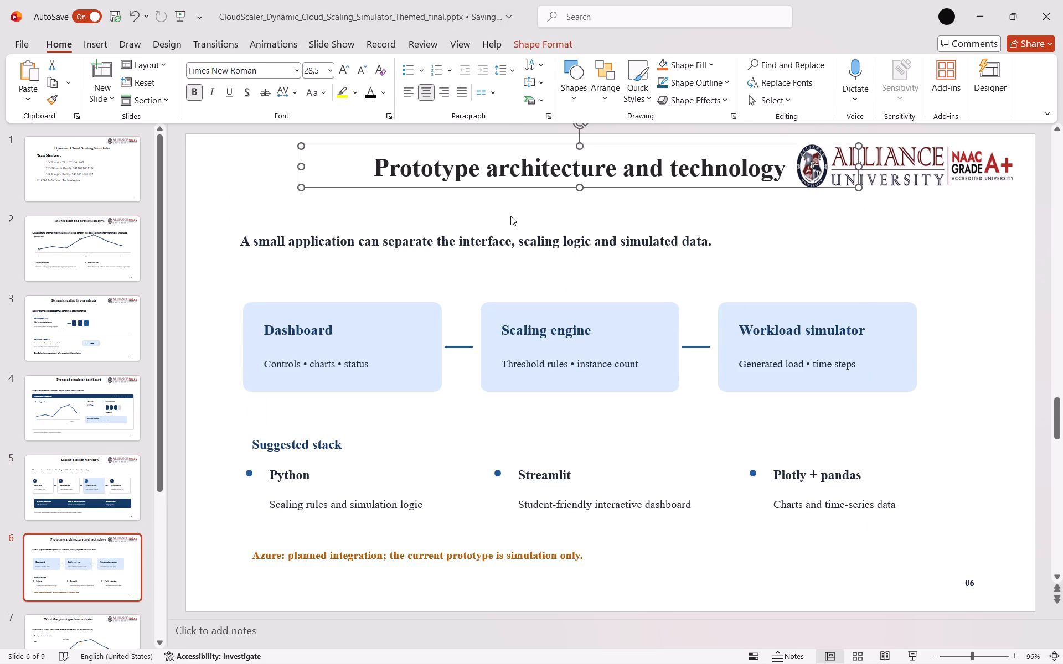
left_click(510, 216)
Move slide 7's title "What the prototype demonstrates" toward the university logo and slightly up, leaving a gap before the logo.
key("Right")
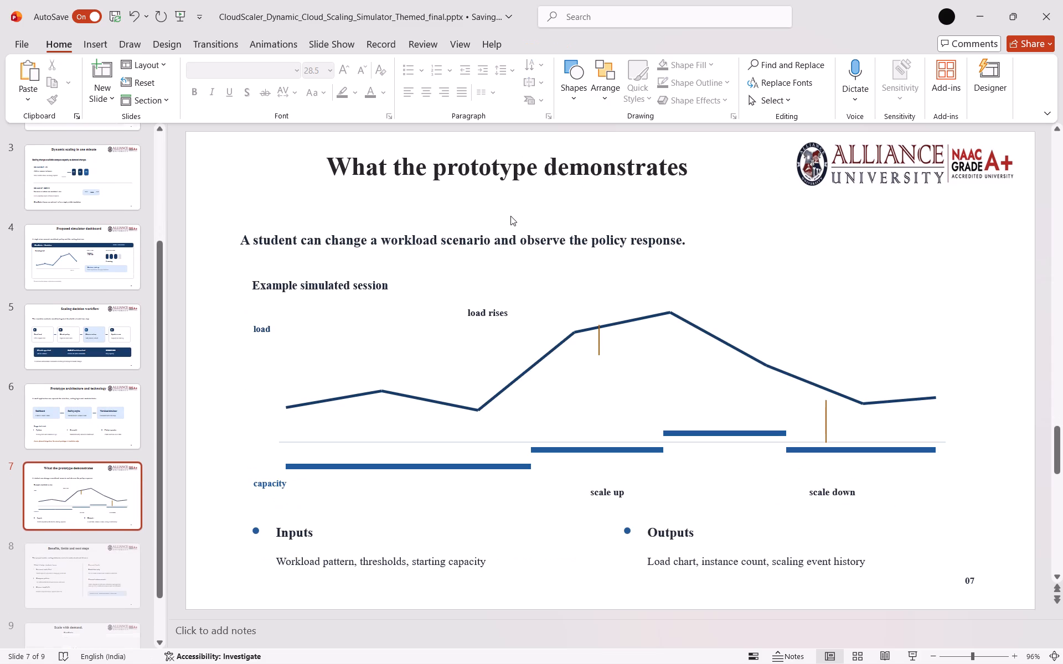
left_click(518, 178)
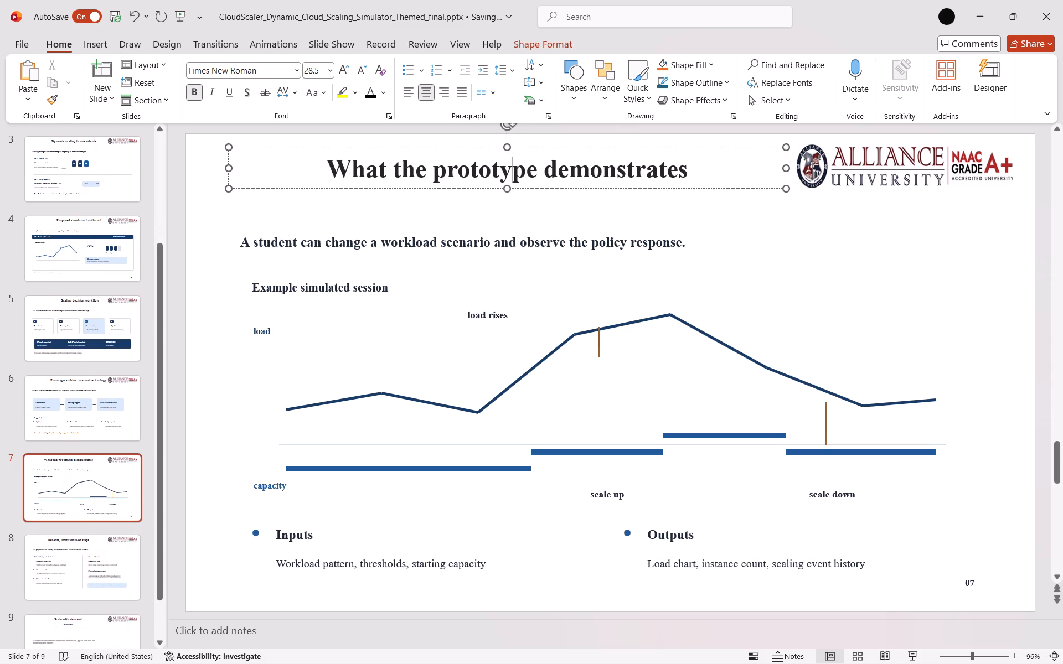
left_click_drag(544, 185, 591, 184)
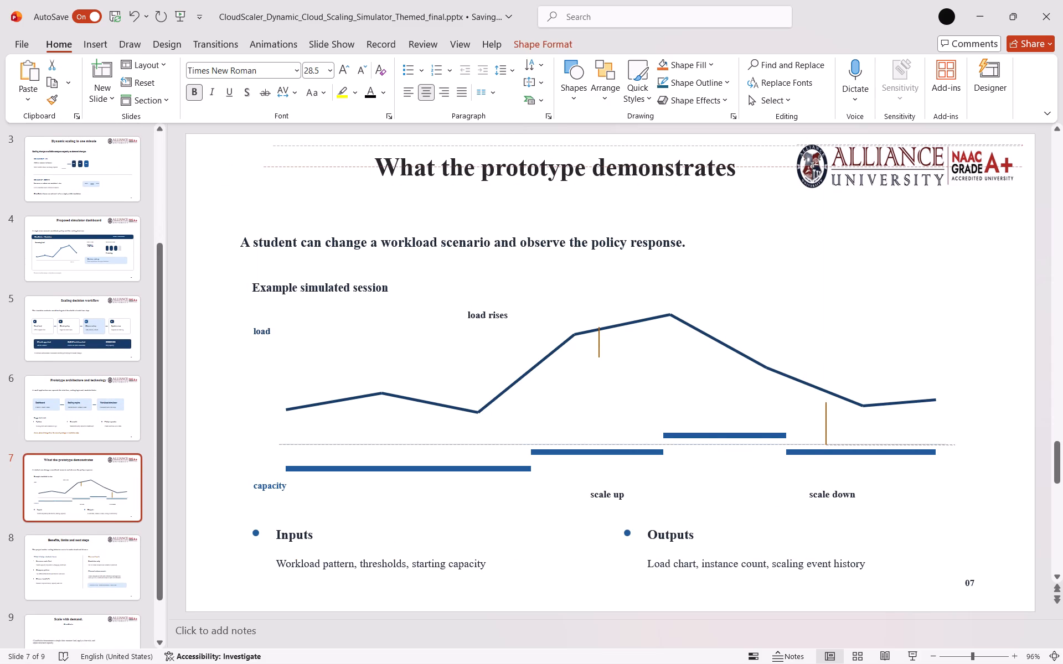
left_click_drag(591, 184, 617, 180)
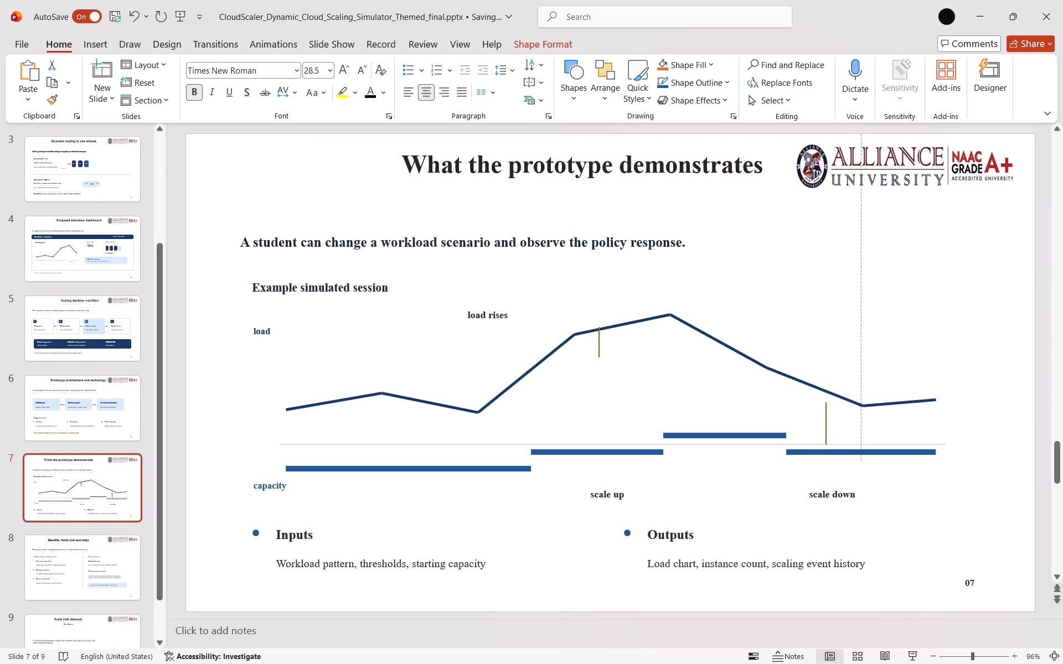
left_click_drag(617, 180, 610, 183)
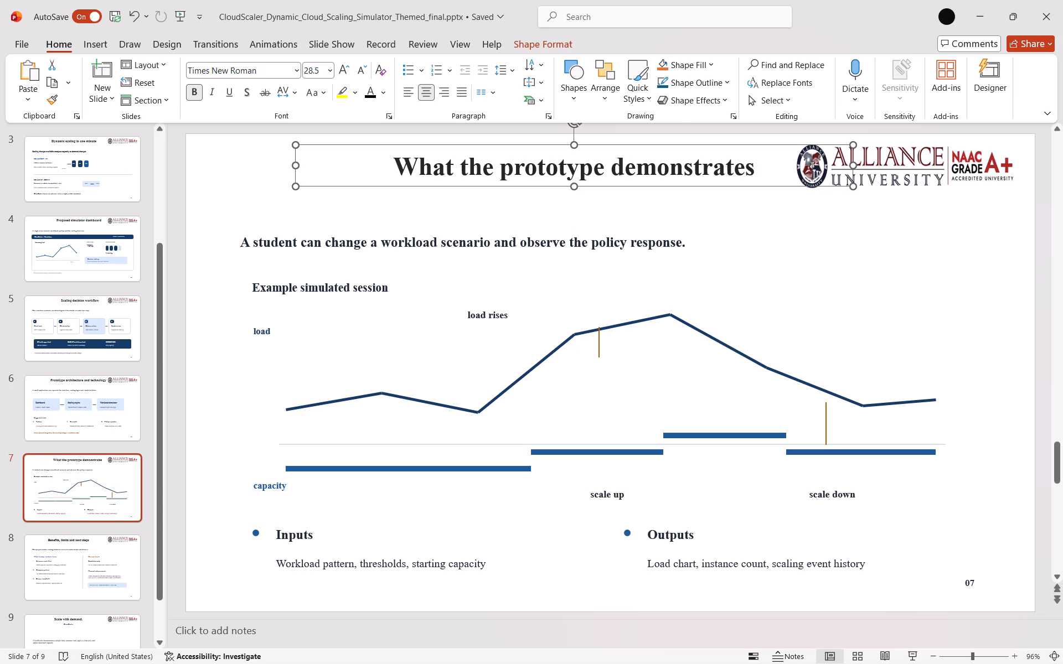
left_click(625, 200)
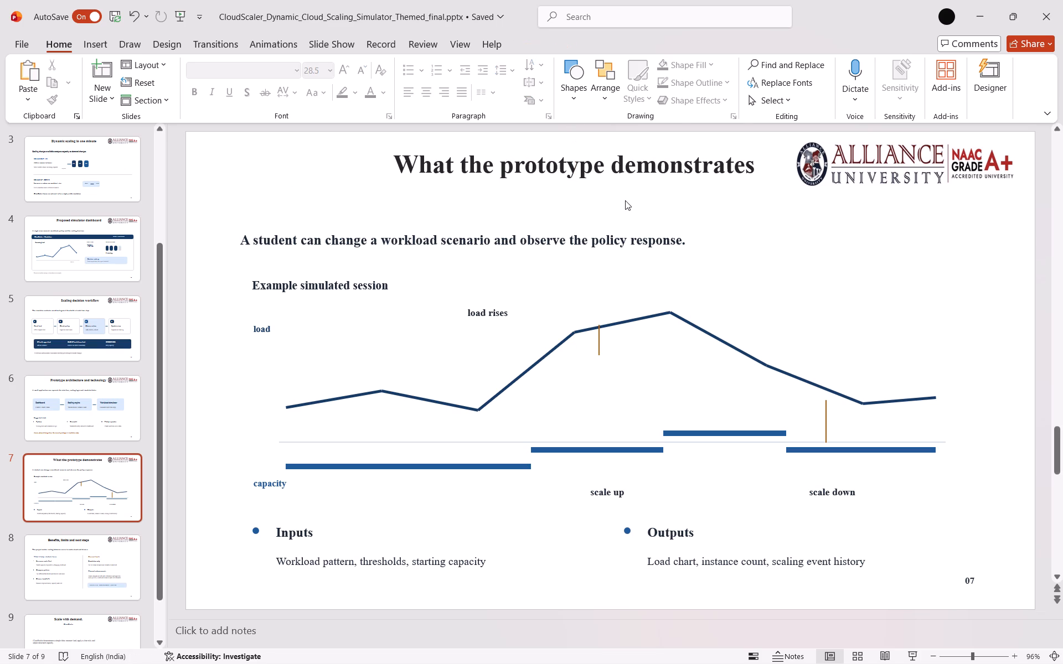
Nudge slide 7's title "What the prototype demonstrates" very slightly upward to finish its placement.
left_click(618, 177)
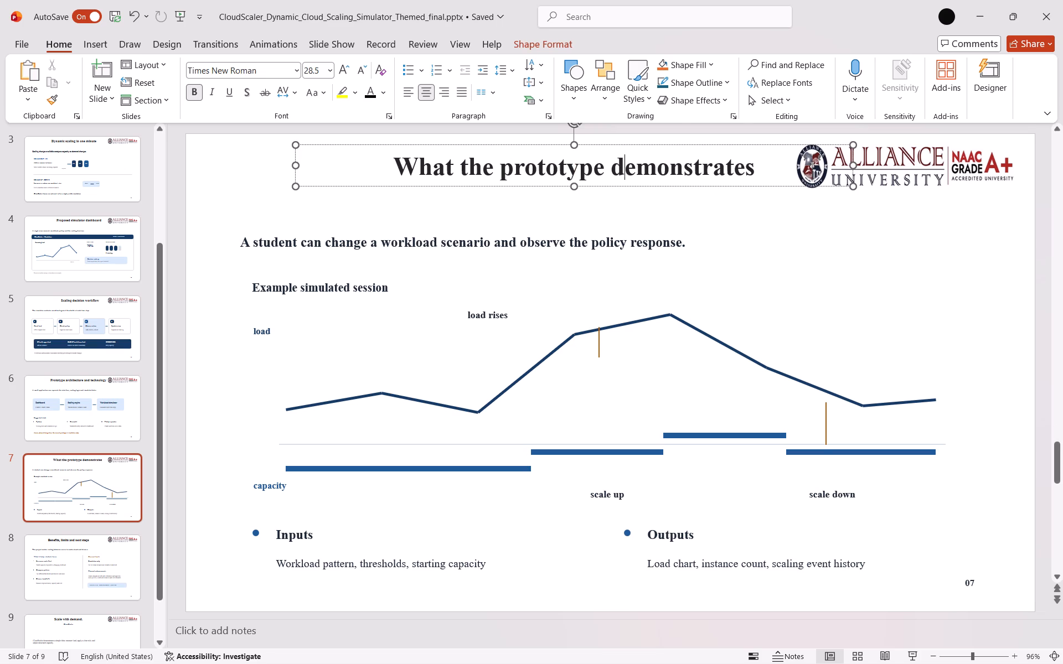
left_click(608, 181)
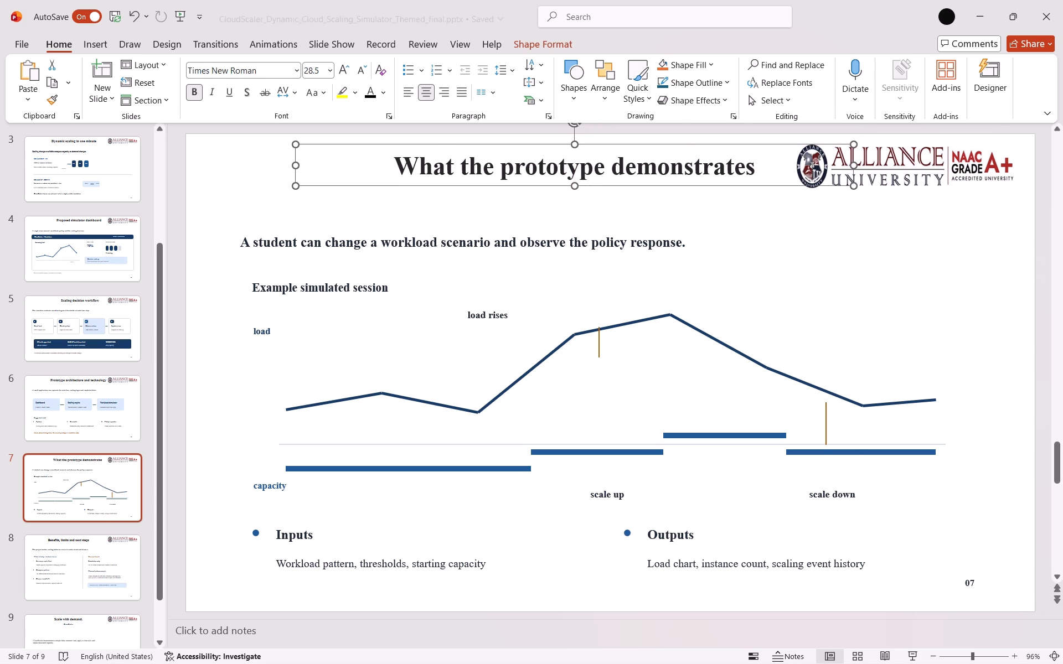
left_click(612, 194)
Move slide 8's title "Benefits, limits and next steps" toward the university logo, leaving a clear gap before the logo.
key("Right")
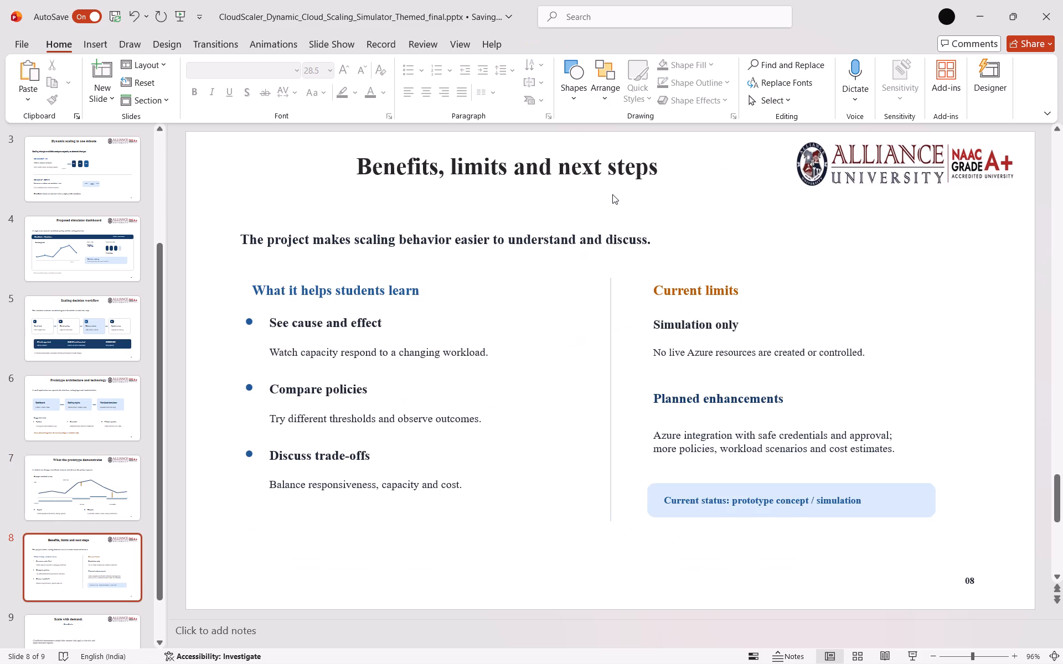
left_click(553, 184)
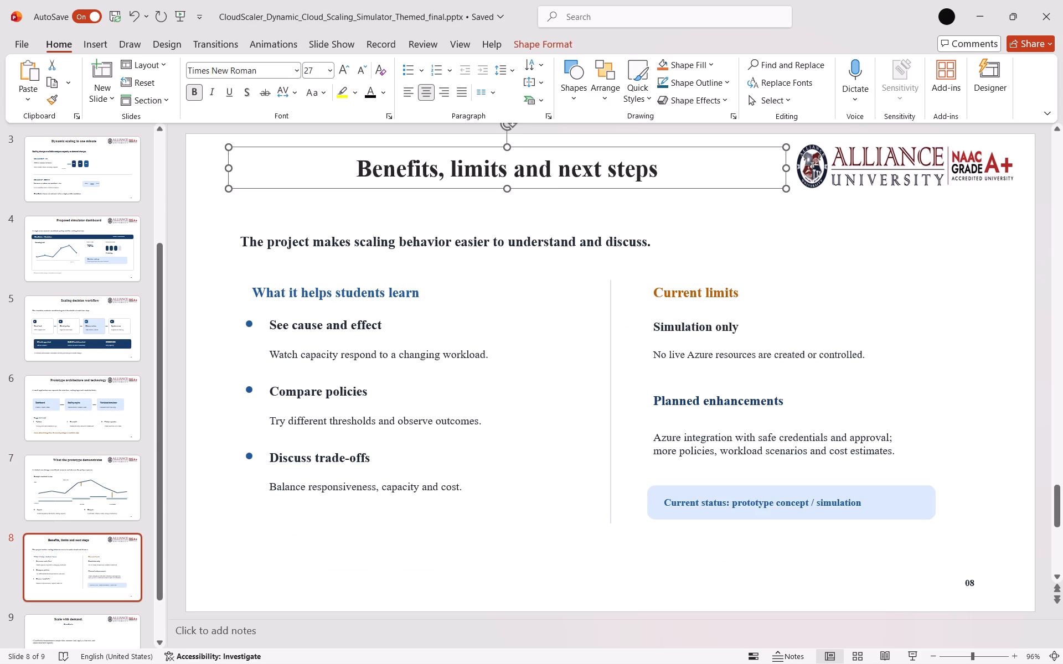
left_click_drag(549, 186, 604, 185)
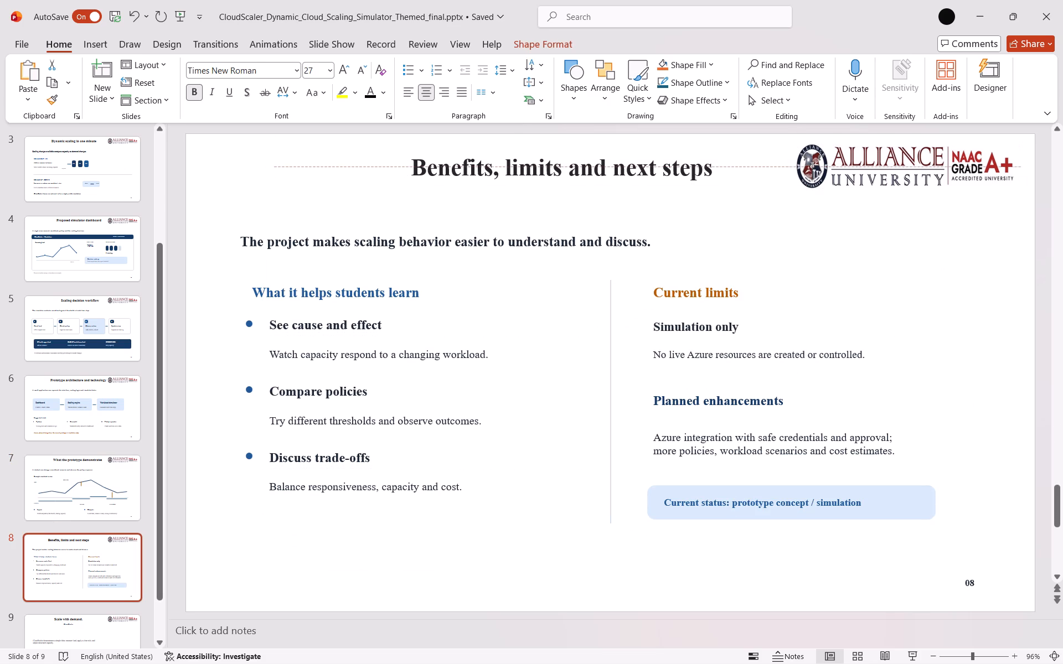
left_click_drag(604, 185, 612, 185)
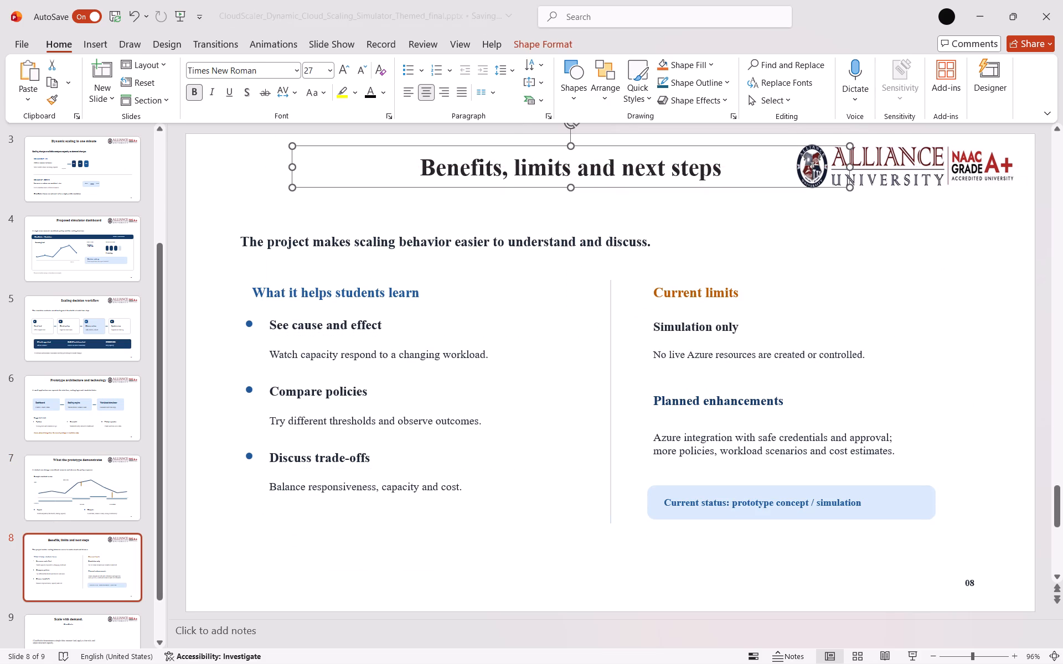
left_click(616, 201)
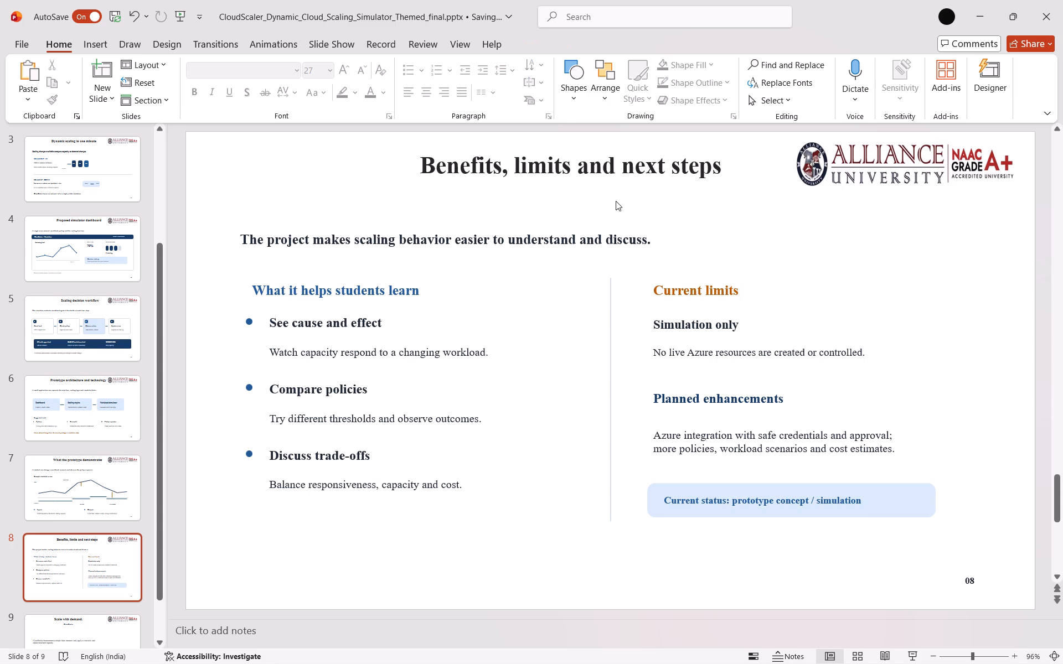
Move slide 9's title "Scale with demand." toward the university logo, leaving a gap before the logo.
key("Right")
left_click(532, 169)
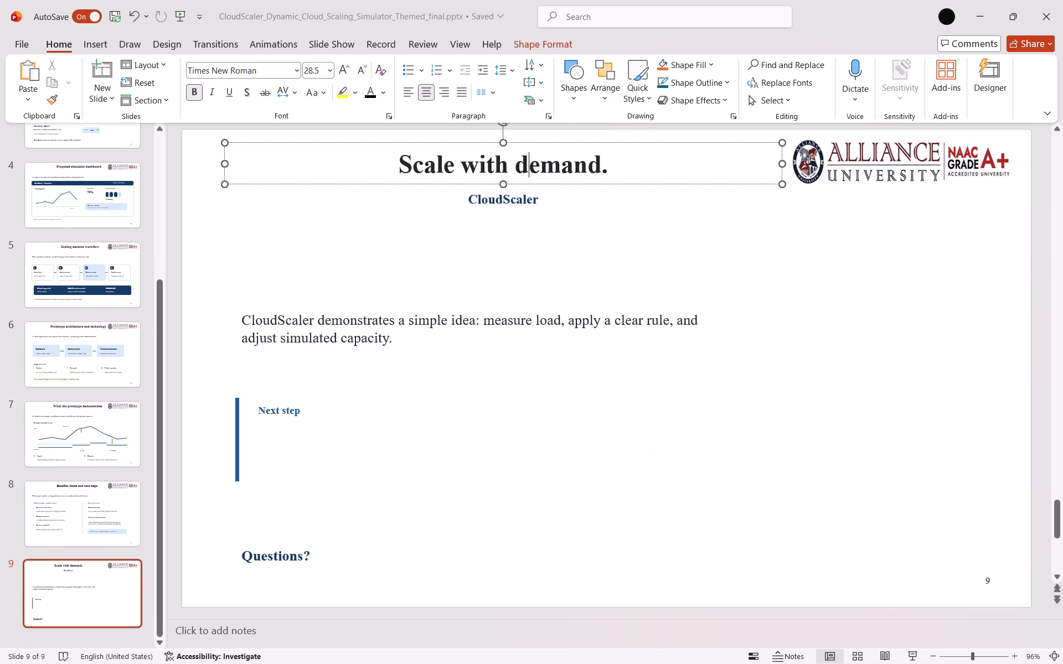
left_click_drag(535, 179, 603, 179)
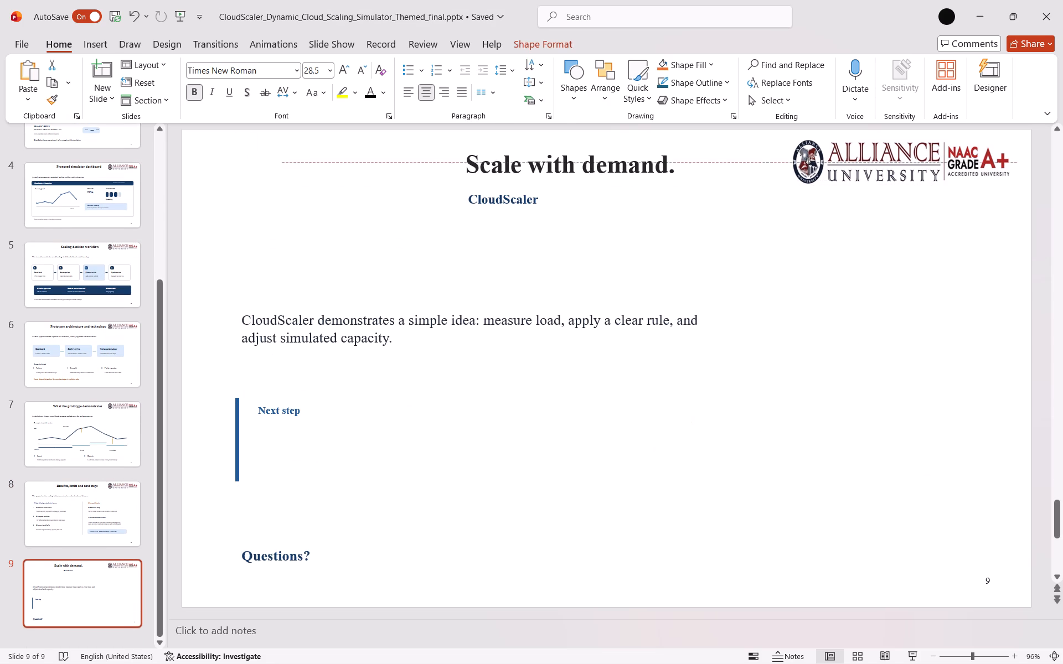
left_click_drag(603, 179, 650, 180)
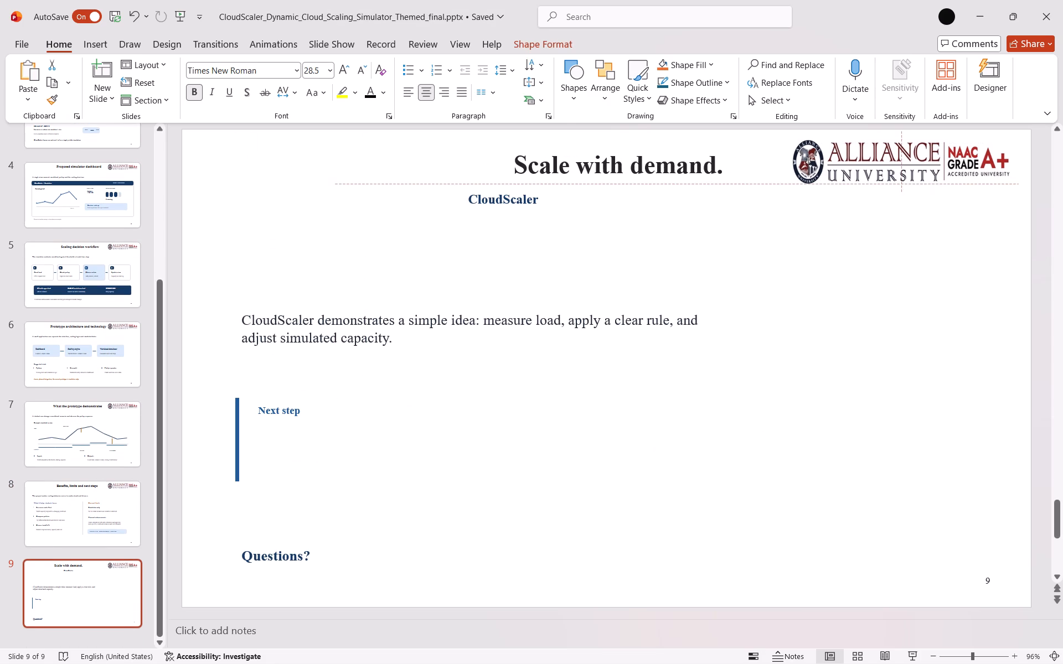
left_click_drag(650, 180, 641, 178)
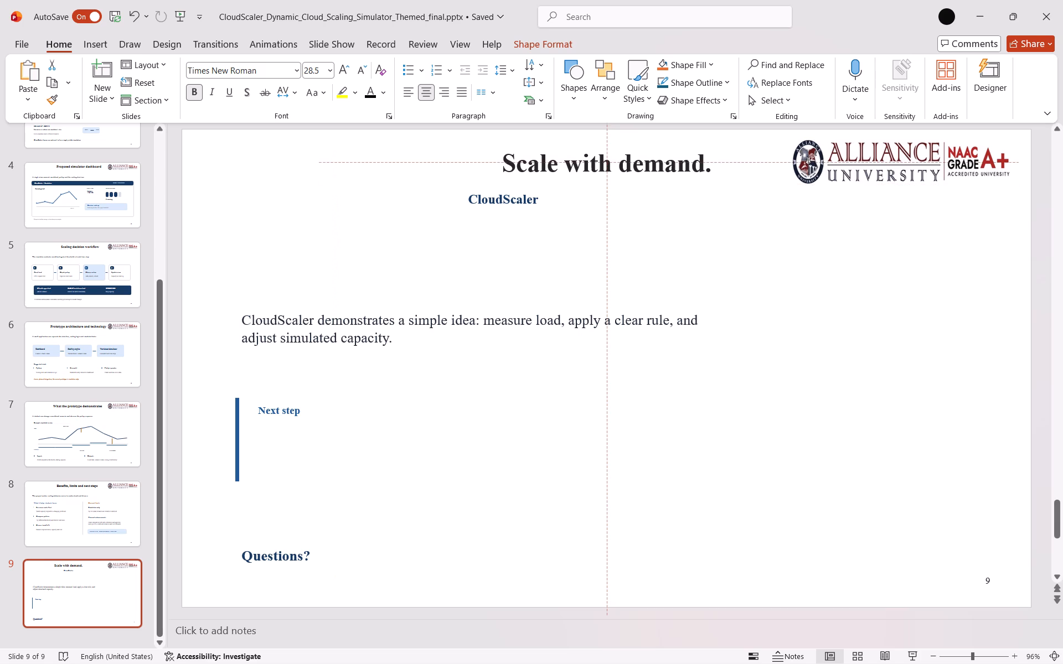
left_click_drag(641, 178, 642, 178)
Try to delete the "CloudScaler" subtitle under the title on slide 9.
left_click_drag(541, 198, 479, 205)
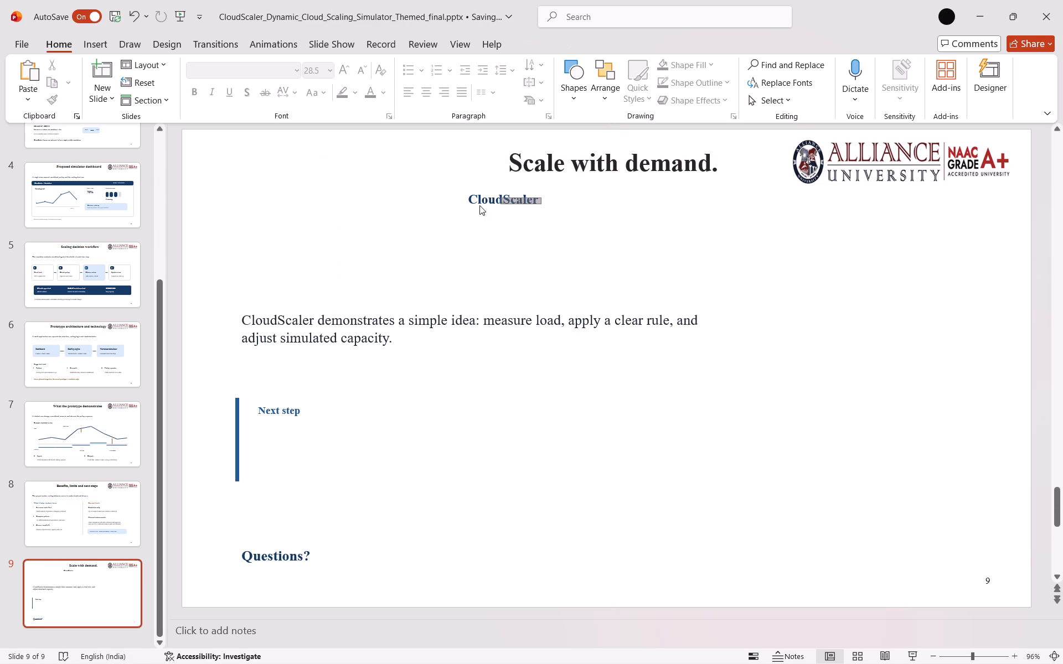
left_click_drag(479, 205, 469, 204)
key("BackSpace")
Cut the closing slide 9, "Scale with demand.", out of the presentation.
left_click(68, 520)
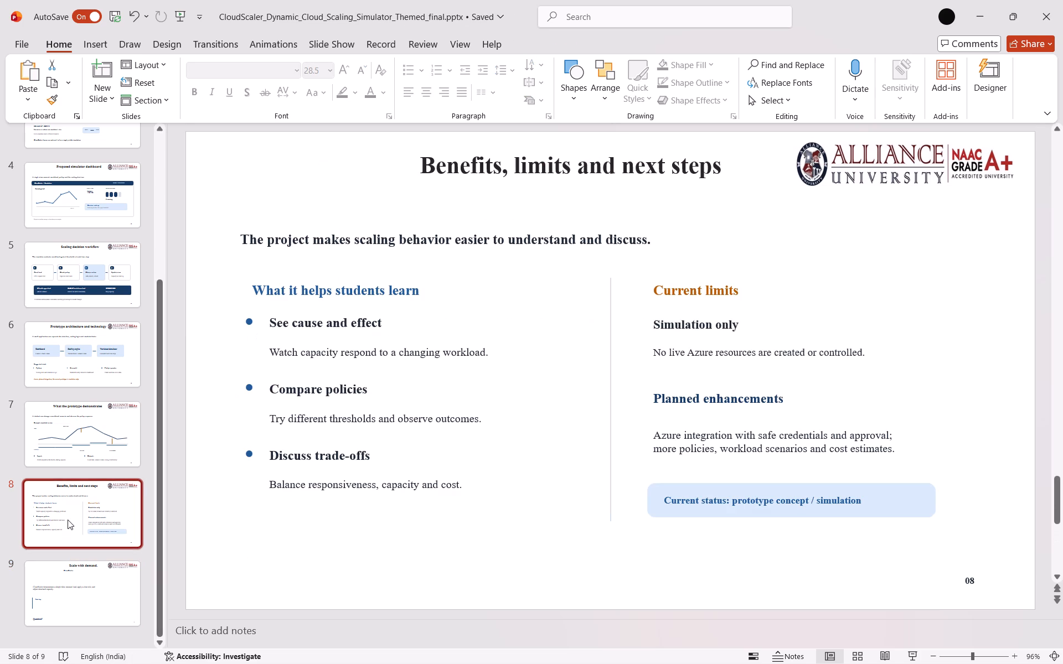
left_click(74, 593)
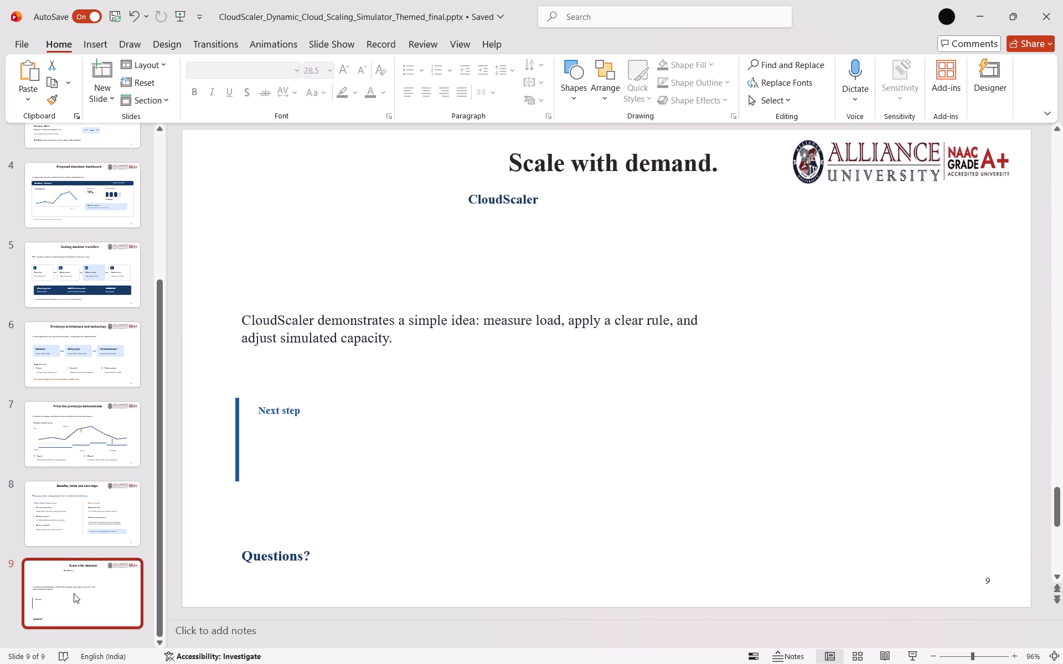
right_click(74, 593)
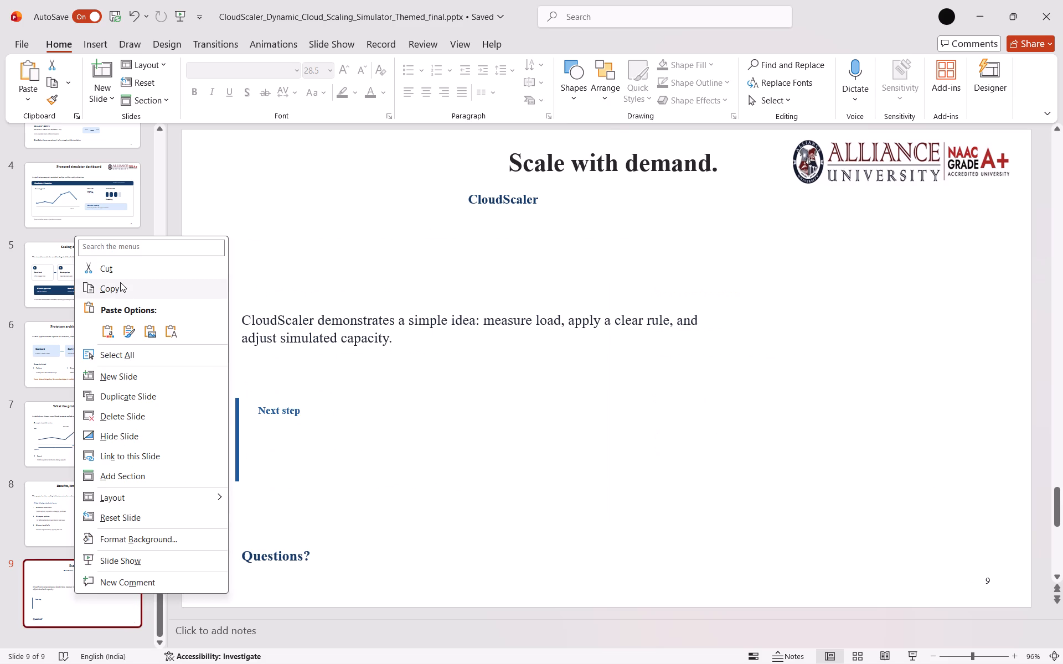
left_click(117, 268)
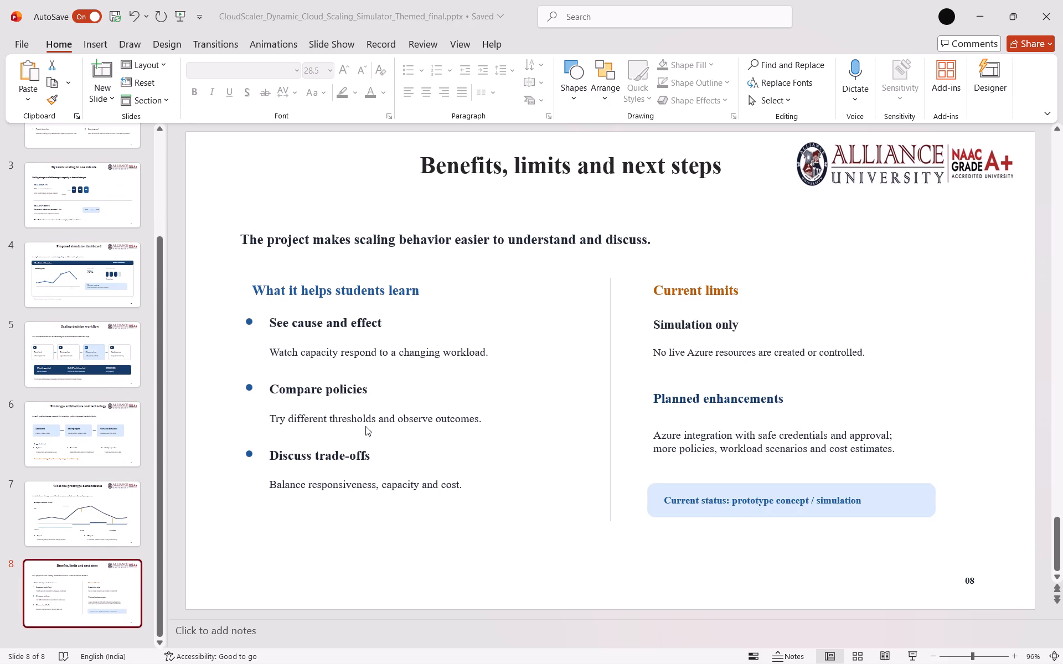
Review the remaining slides from first to last and back, checking title placement and content, ending on the title slide.
left_click(696, 495)
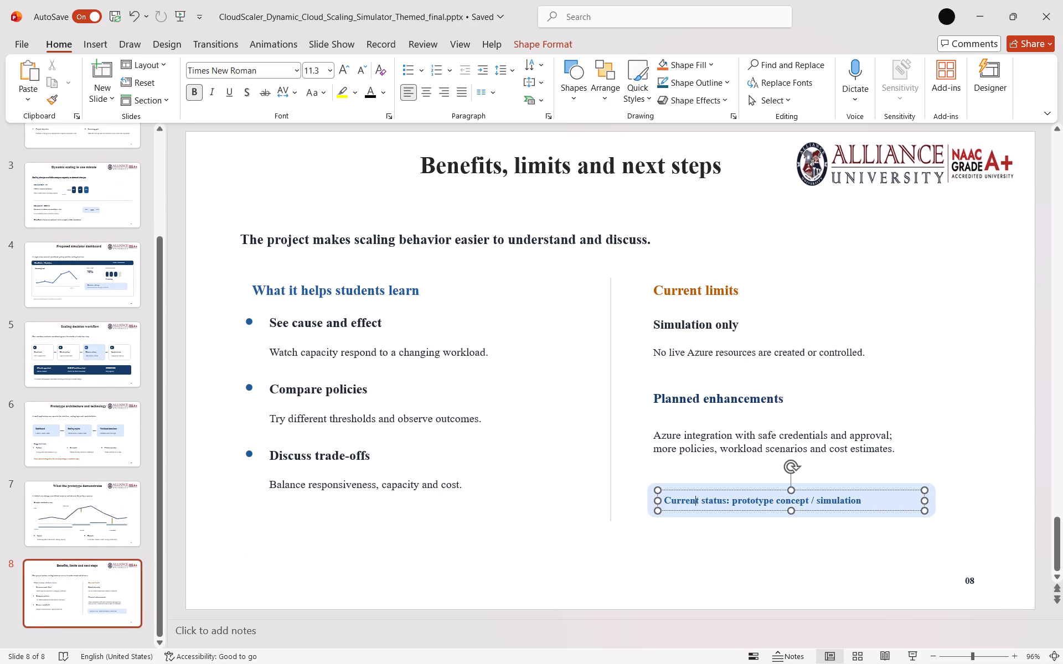
left_click(698, 547)
left_click(98, 512)
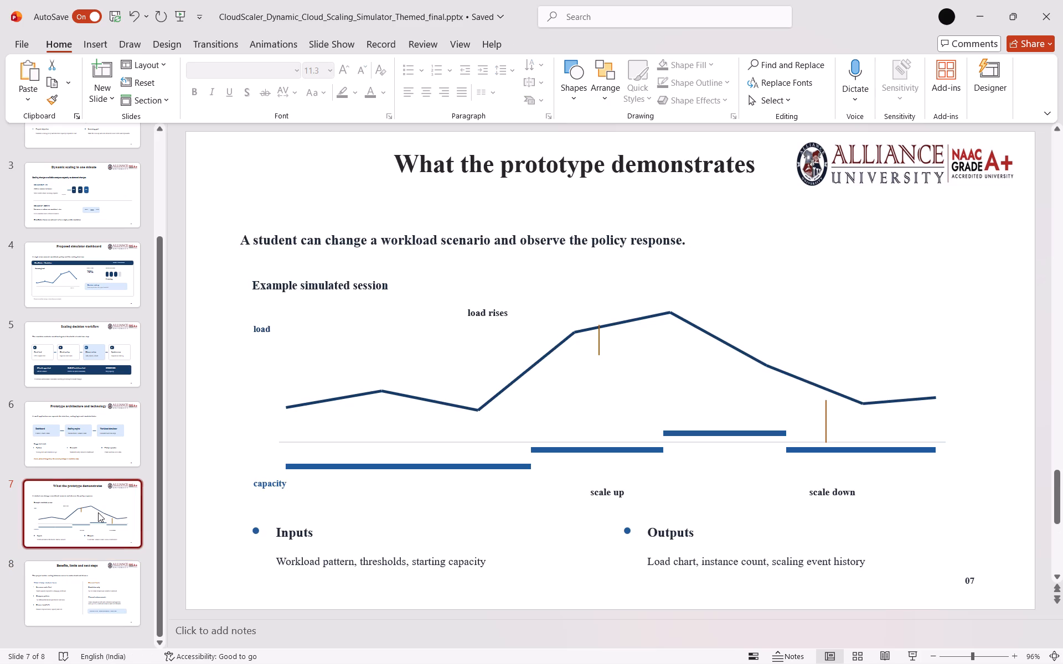
left_click(97, 433)
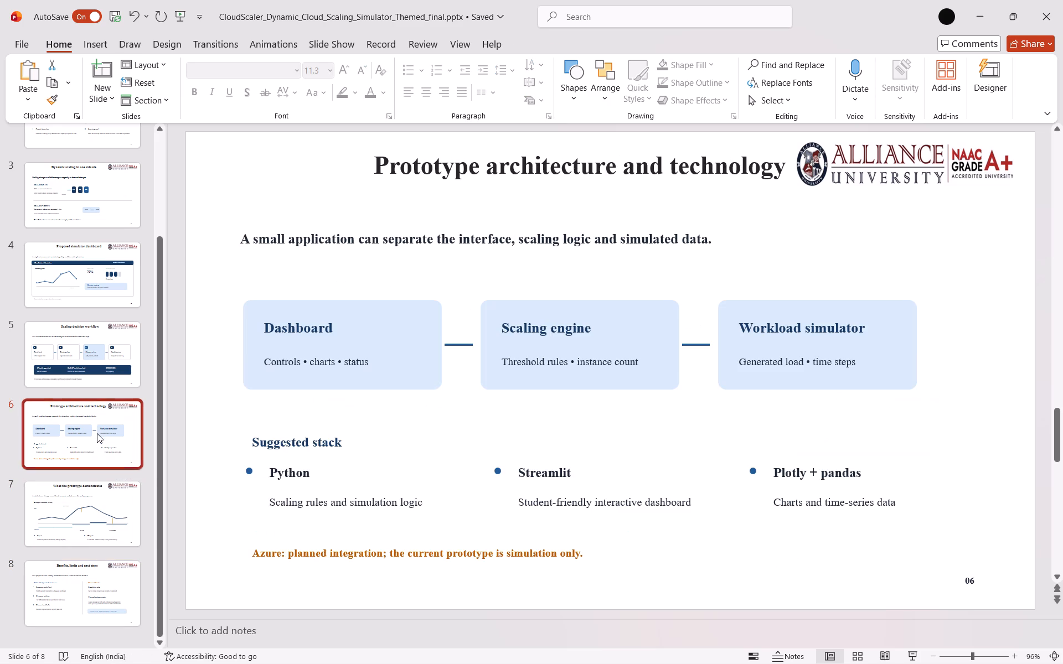
left_click(94, 572)
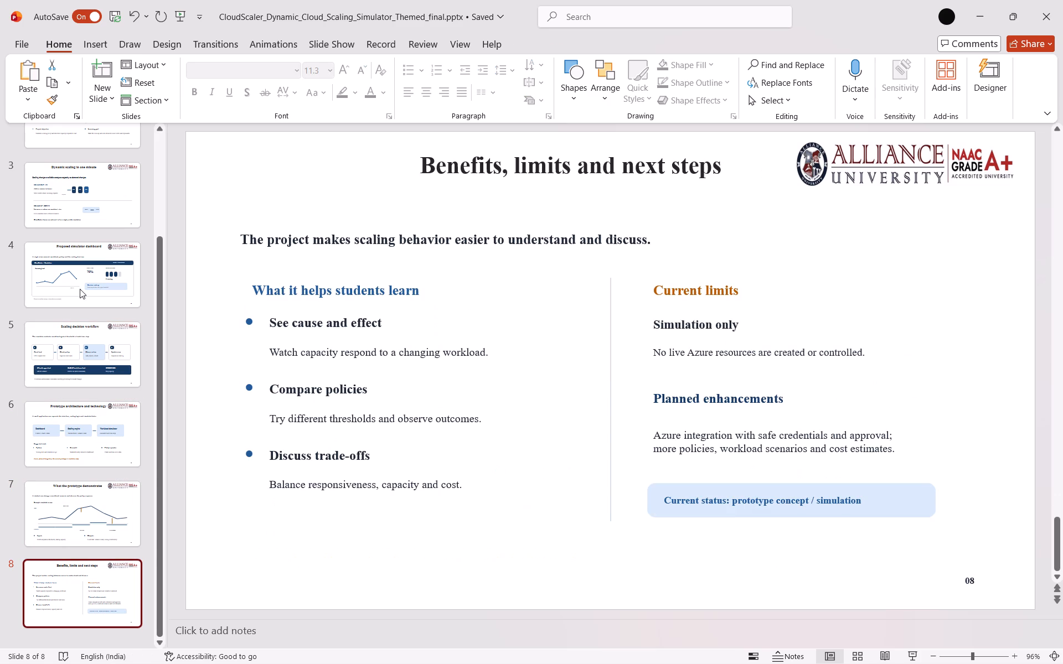
scroll(80, 289, "up", 5)
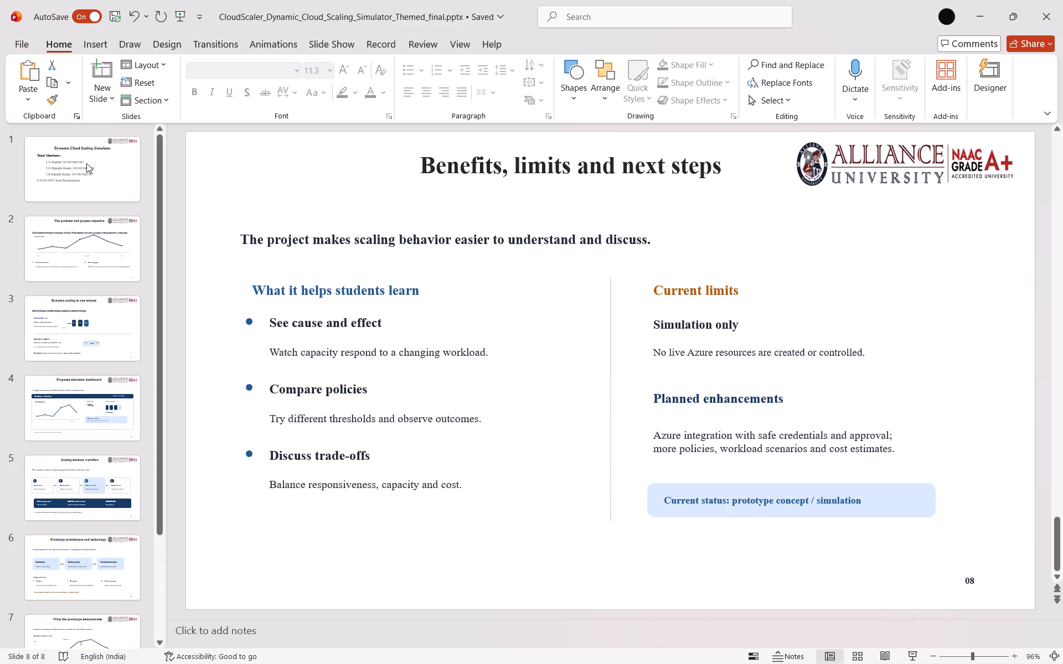
left_click(86, 163)
key("Right")
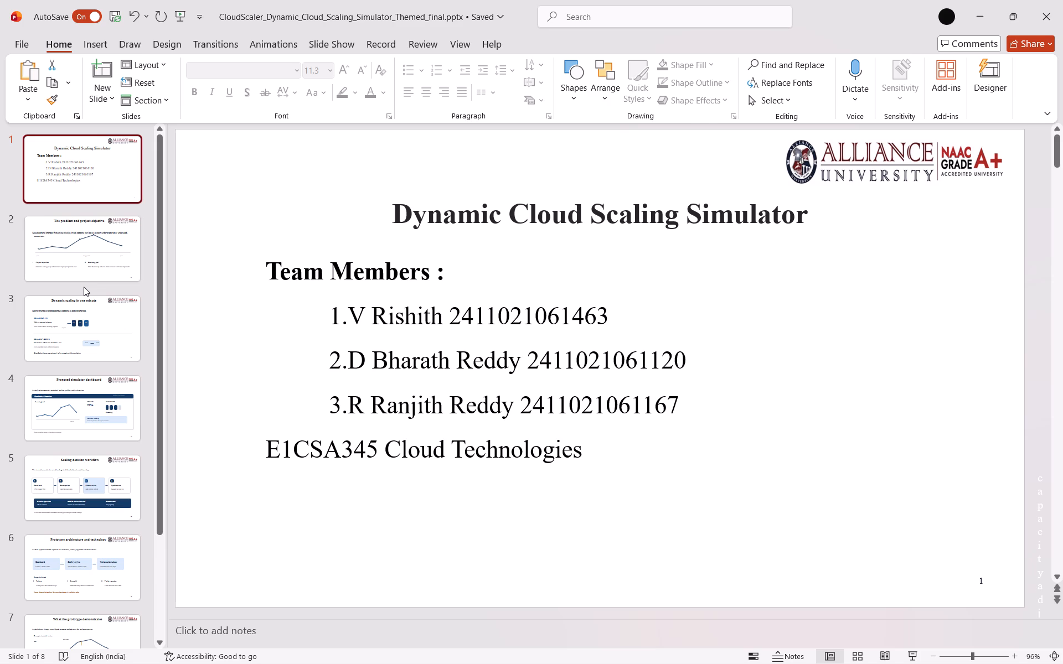
key("Right")
key("Down")
key("Down")
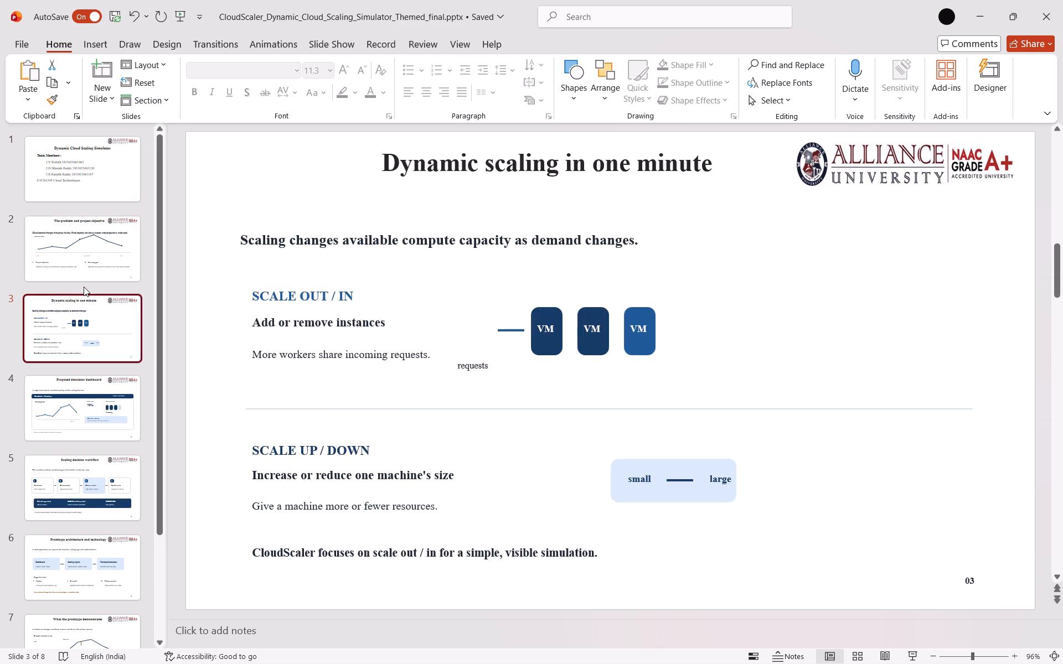
key("Down")
key("Down")
key("Down")
key("Down")
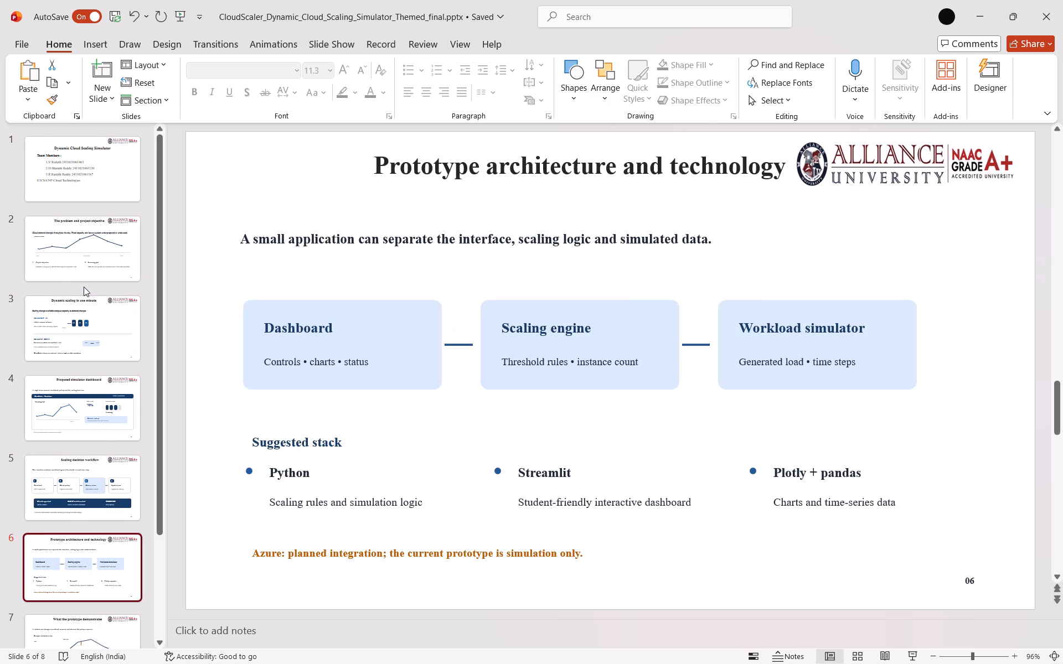
key("Down")
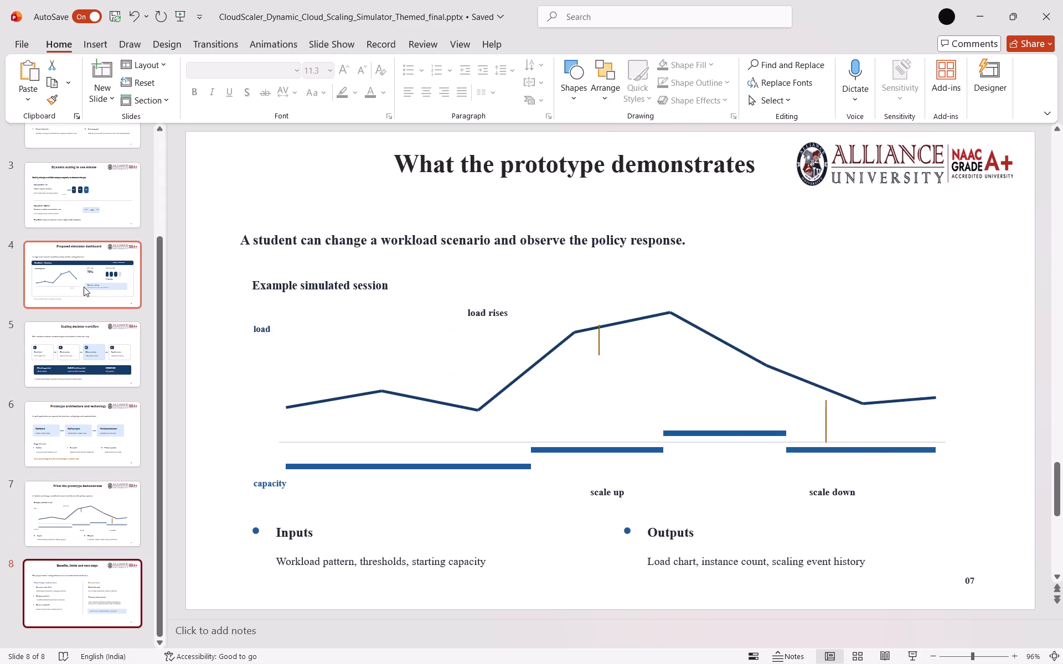
key("Down")
key("Up")
key("Up")
key("Up")
key("Up")
key("Up")
key("Up")
key("Up")
key("Up")
key("Up")
key("Up")
key("Up")
key("Up")
key("Up")
key("Up")
key("Up")
key("Up")
key("Up")
key("Up")
key("Up")
key("Up")
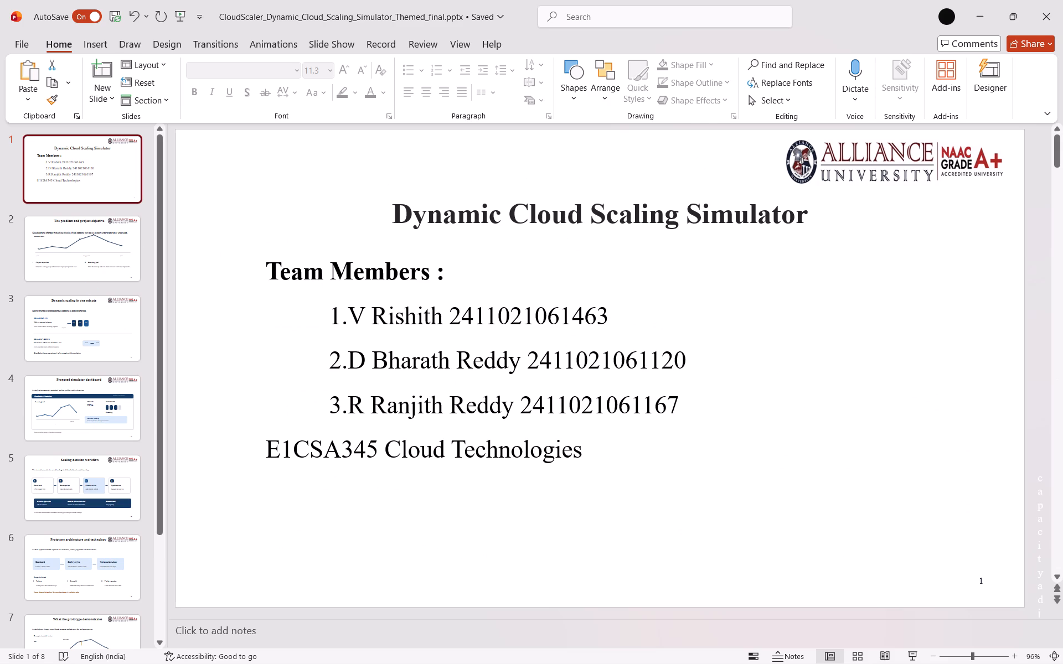
Close the CloudScaler presentation and the reference deck Presentation1-dp-1.pptx.
left_click(1062, 0)
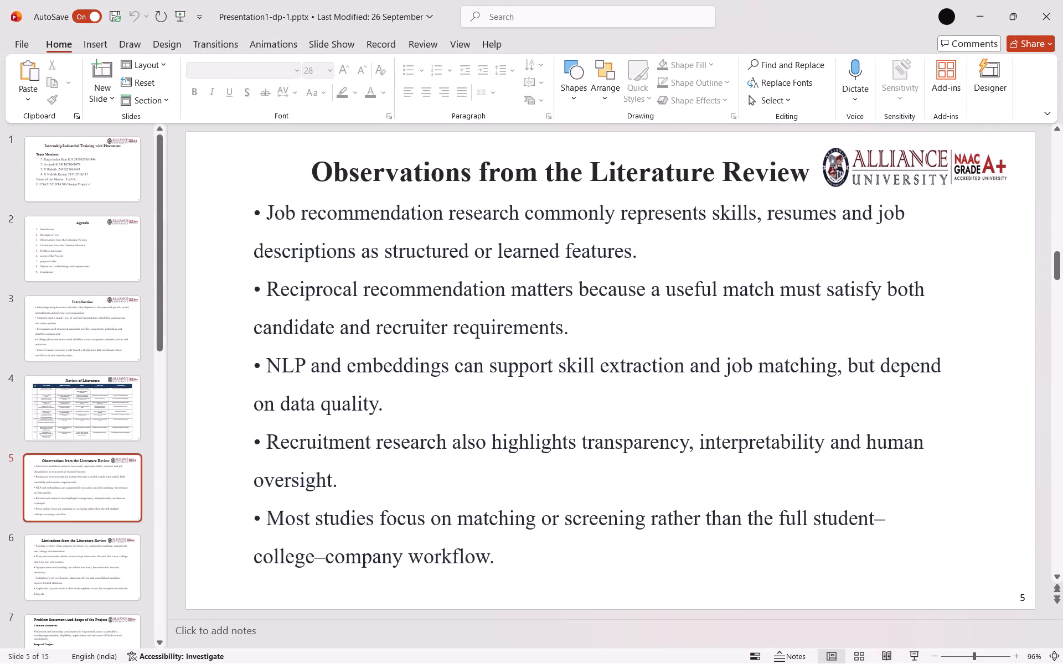
left_click(1062, 0)
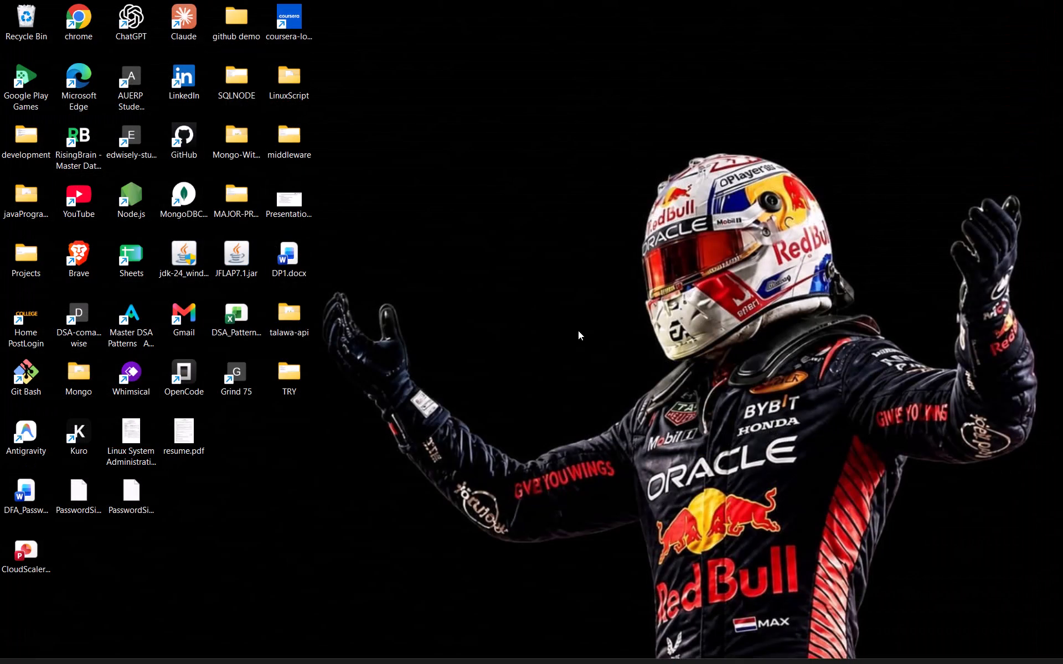